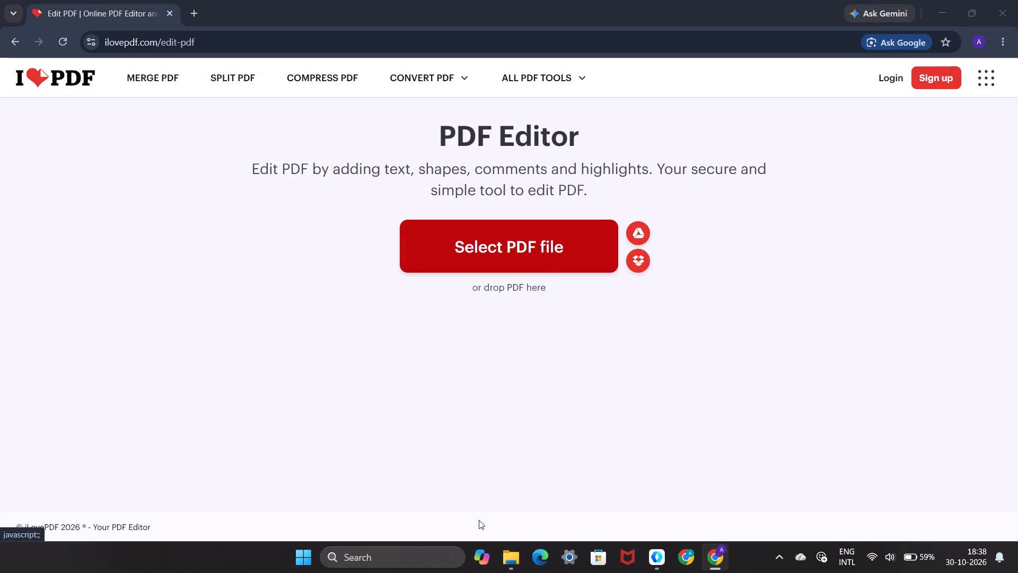
# Switch to O+ Connect, connect the OPPO Reno14 5G phone, and minimize the window.
pyautogui.click(652, 559)
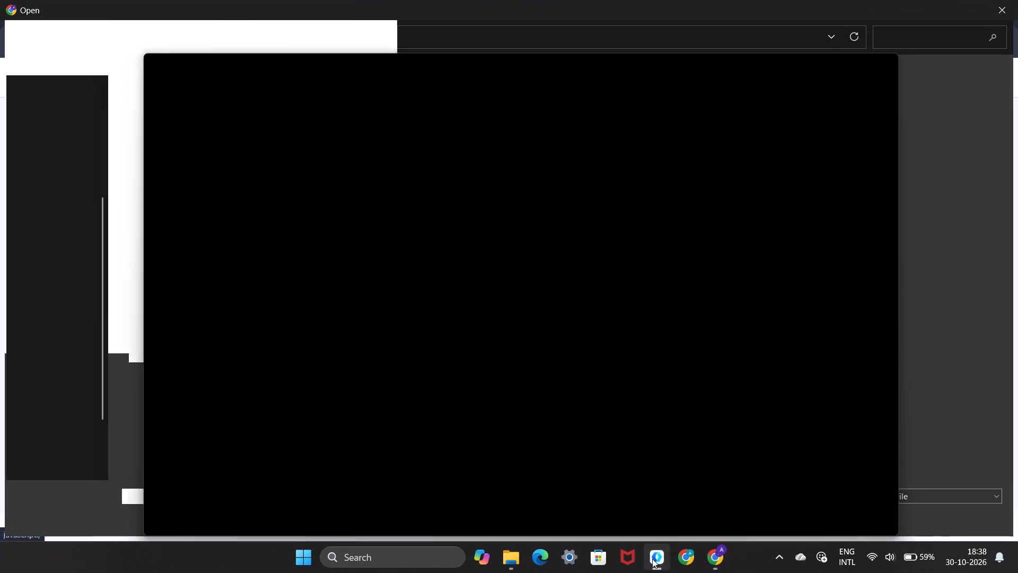
pyautogui.click(658, 342)
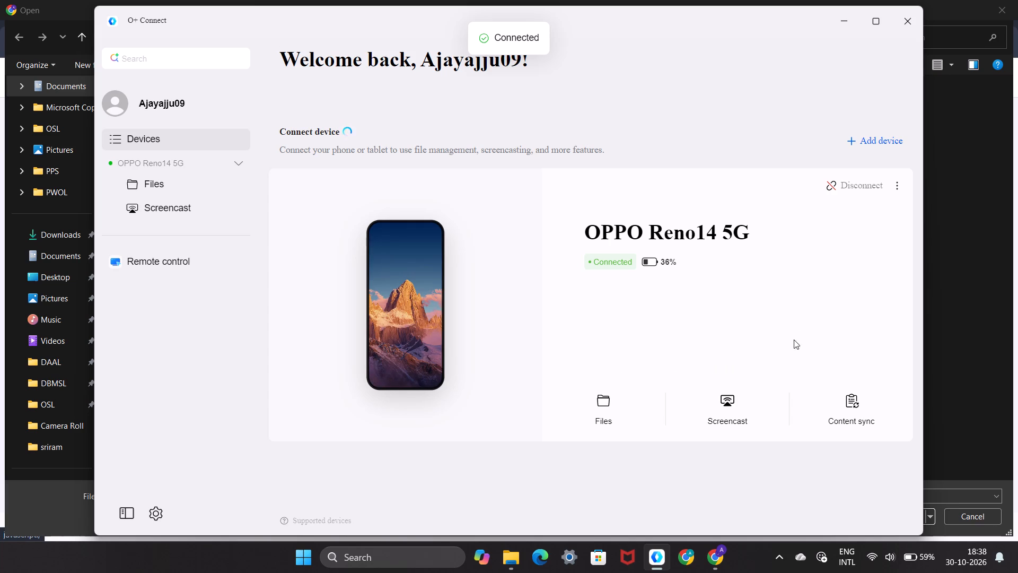
pyautogui.click(853, 16)
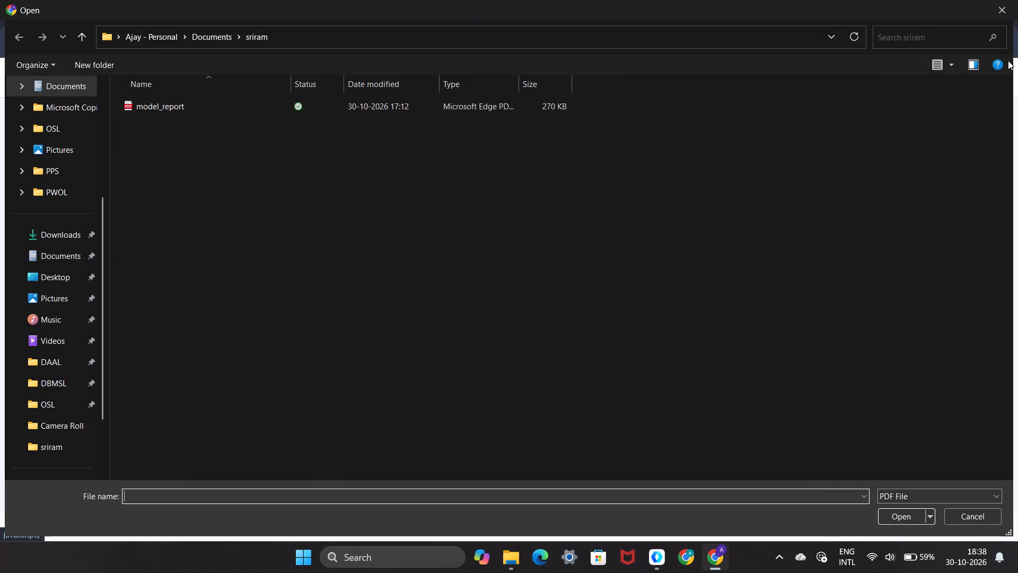
# Load the week5 PDF from the Downloads folder into the PDF editor.
pyautogui.click(40, 233)
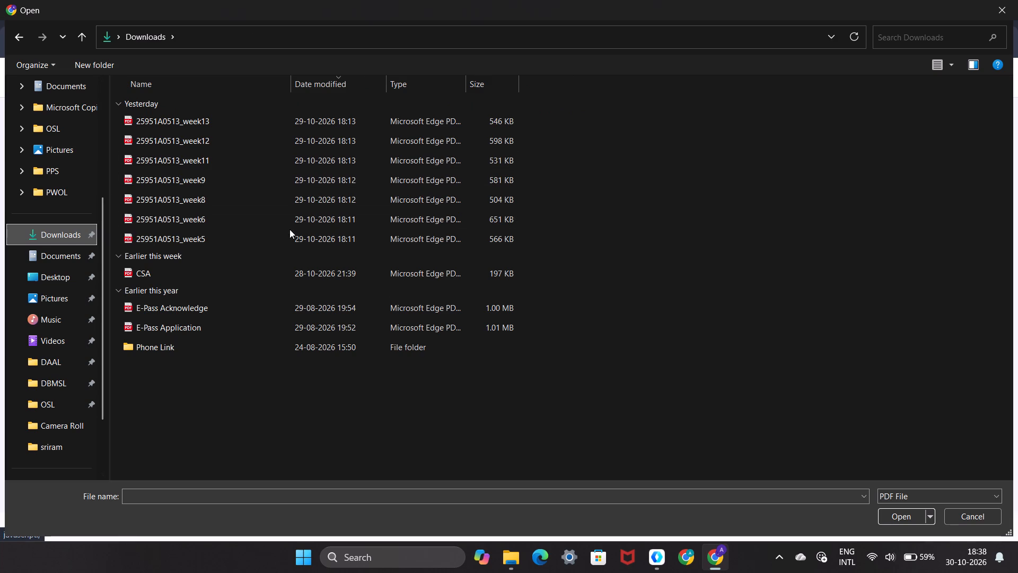
pyautogui.click(284, 235)
pyautogui.click(899, 514)
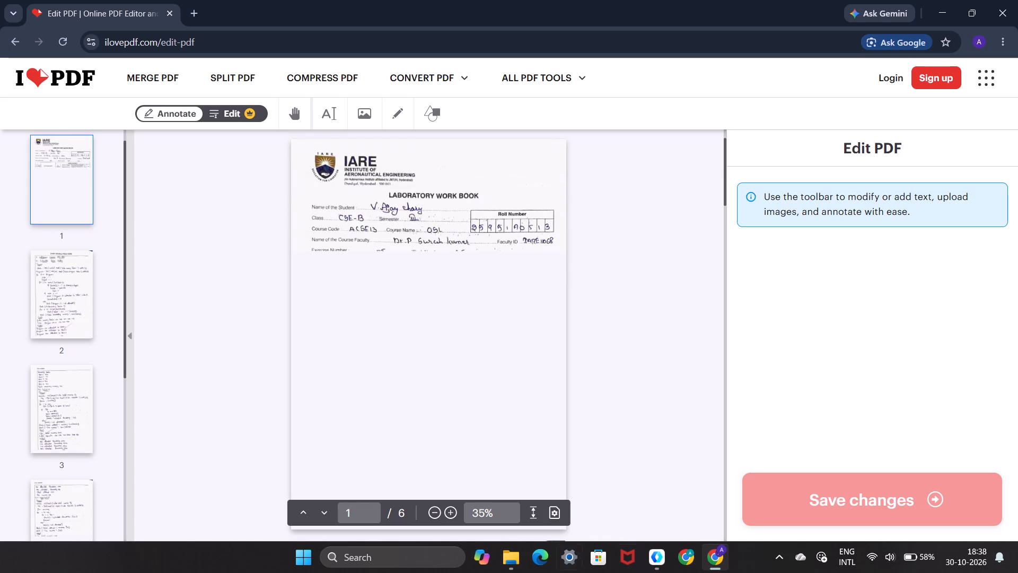
# Switch to O+ Connect and open the phone's Screenshots image folder.
pyautogui.click(648, 560)
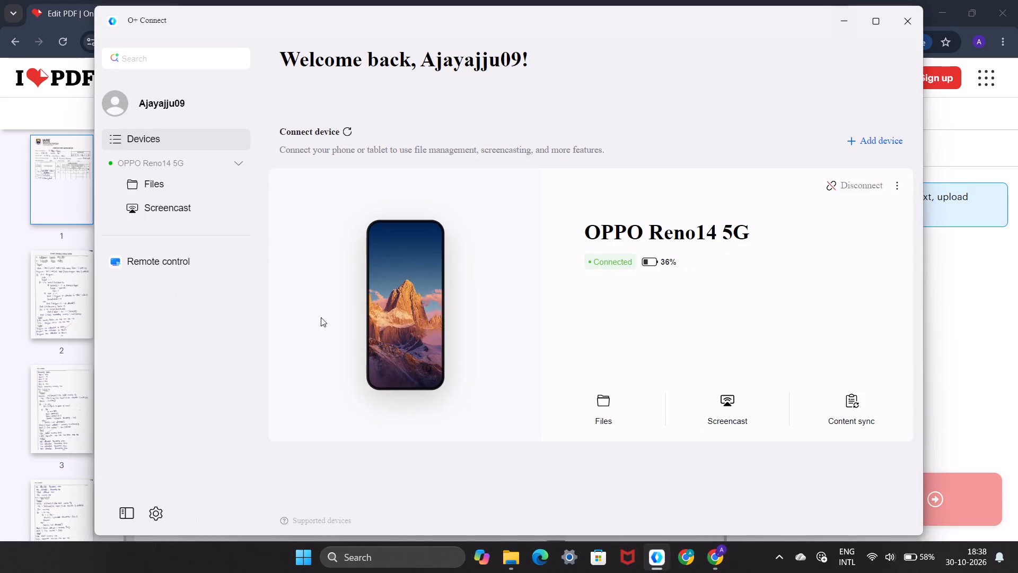
pyautogui.click(184, 190)
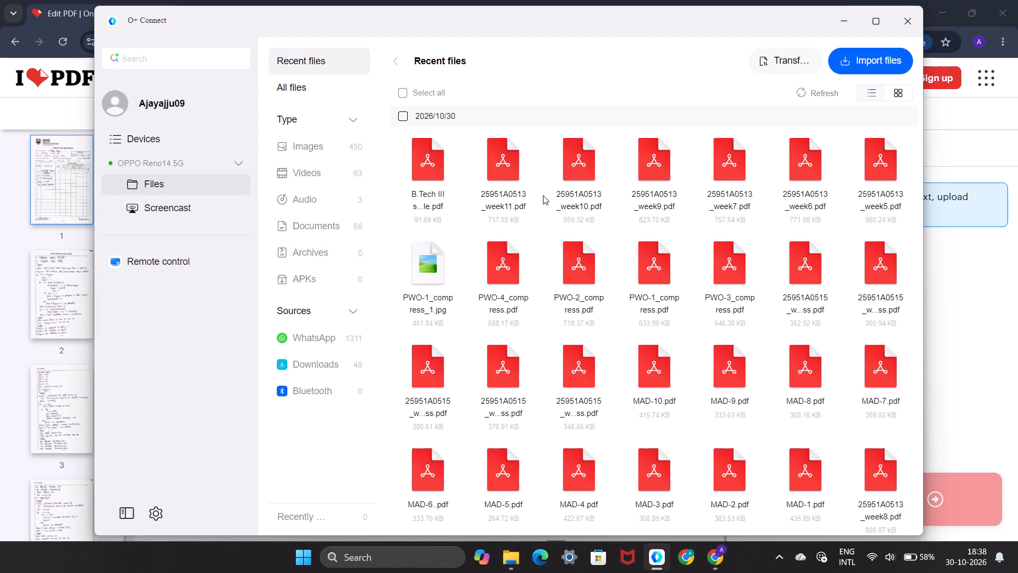
pyautogui.click(328, 150)
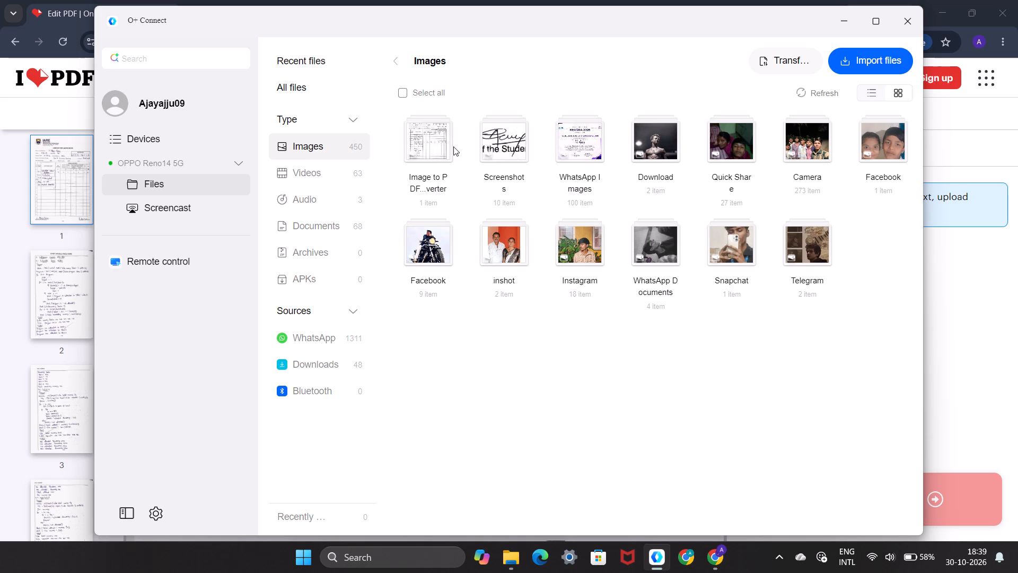
pyautogui.doubleClick(499, 153)
pyautogui.doubleClick(498, 151)
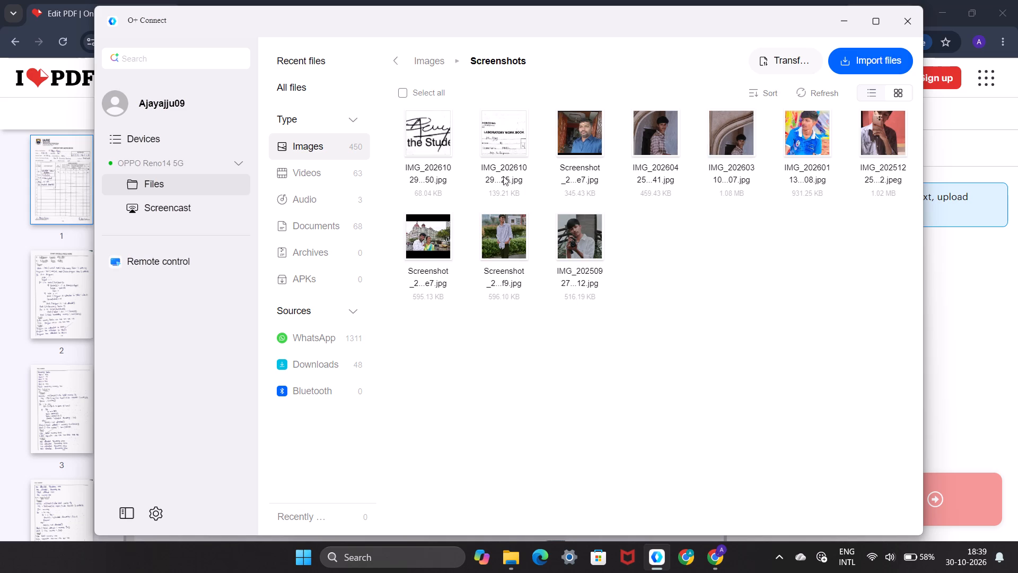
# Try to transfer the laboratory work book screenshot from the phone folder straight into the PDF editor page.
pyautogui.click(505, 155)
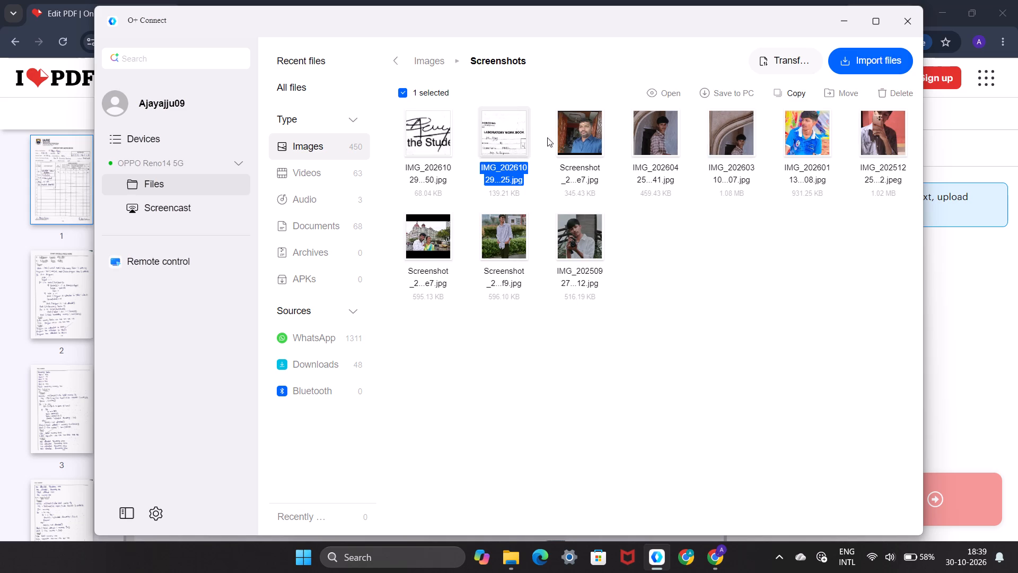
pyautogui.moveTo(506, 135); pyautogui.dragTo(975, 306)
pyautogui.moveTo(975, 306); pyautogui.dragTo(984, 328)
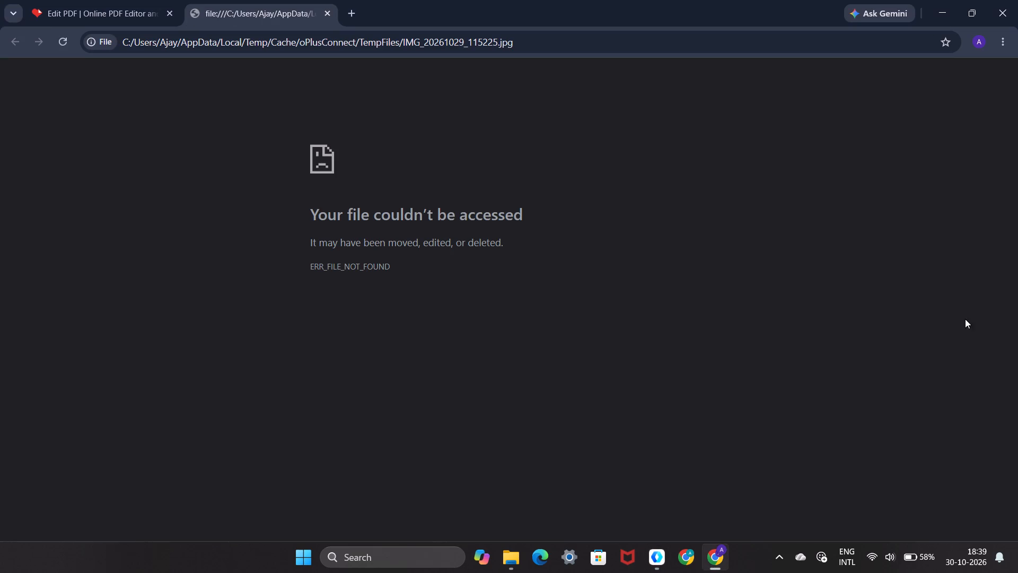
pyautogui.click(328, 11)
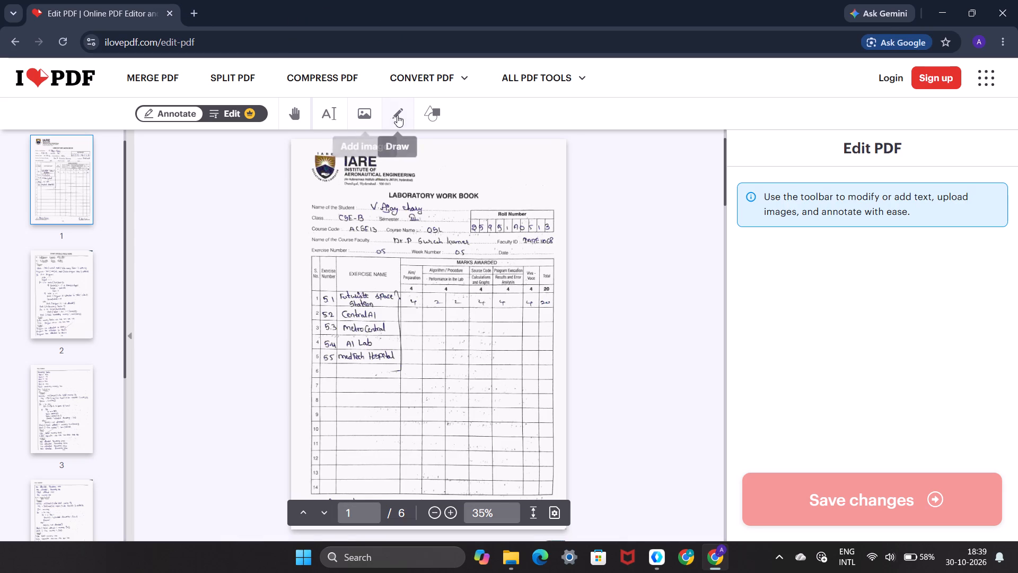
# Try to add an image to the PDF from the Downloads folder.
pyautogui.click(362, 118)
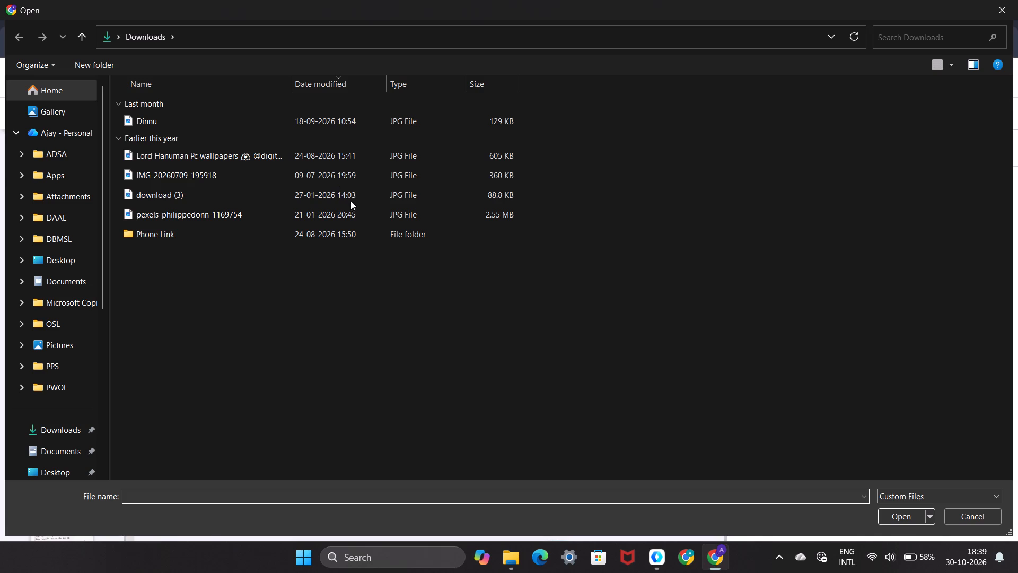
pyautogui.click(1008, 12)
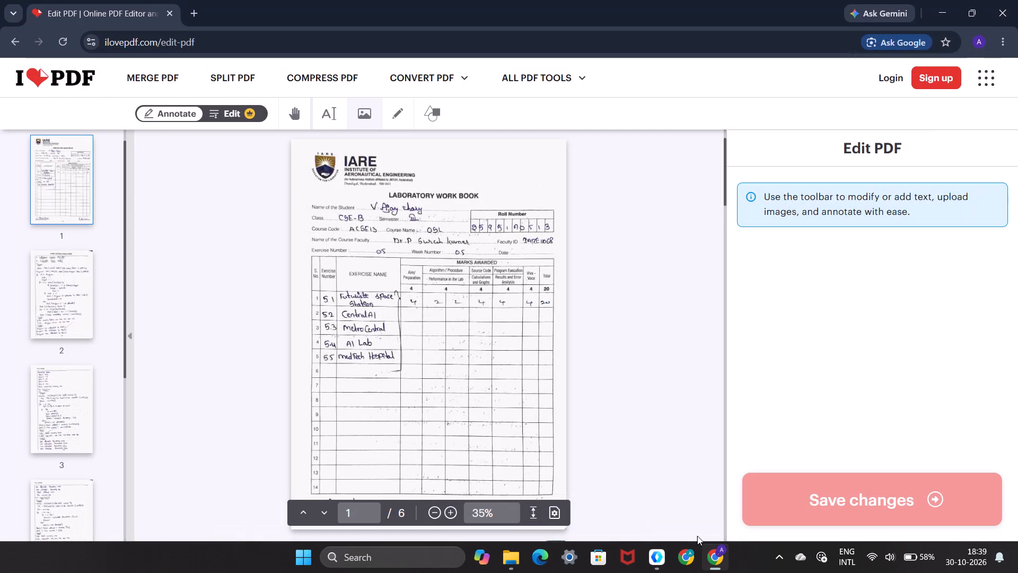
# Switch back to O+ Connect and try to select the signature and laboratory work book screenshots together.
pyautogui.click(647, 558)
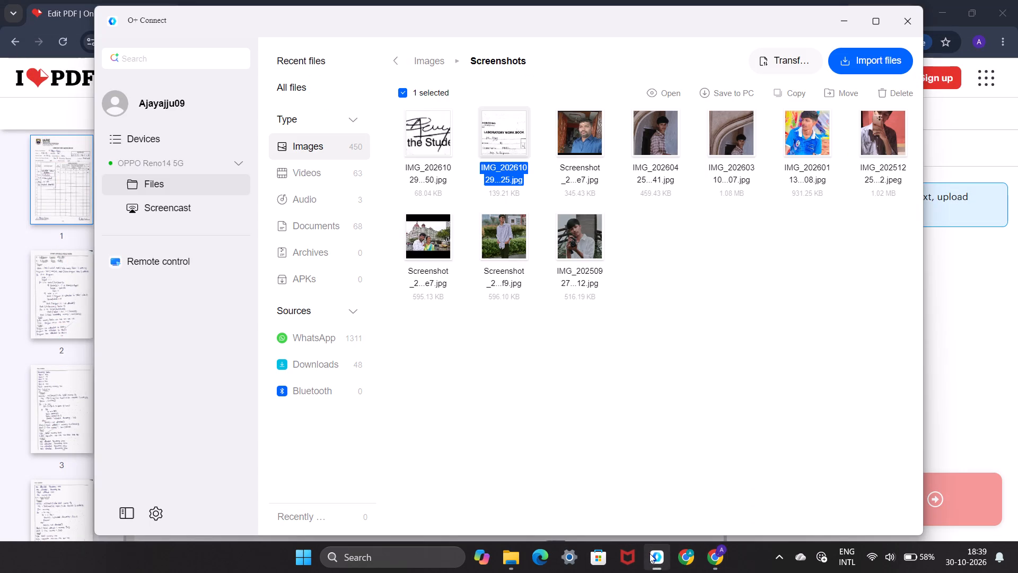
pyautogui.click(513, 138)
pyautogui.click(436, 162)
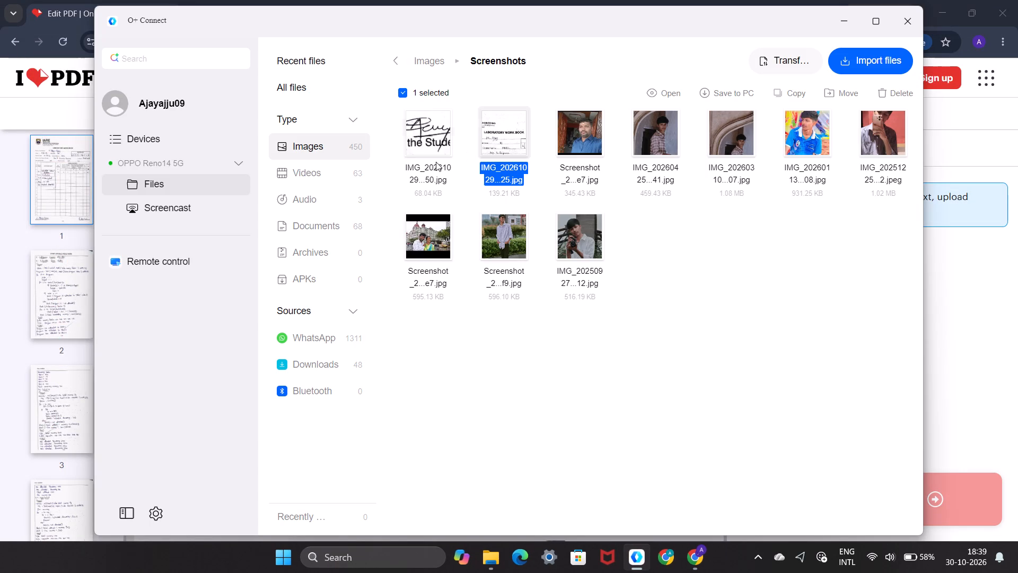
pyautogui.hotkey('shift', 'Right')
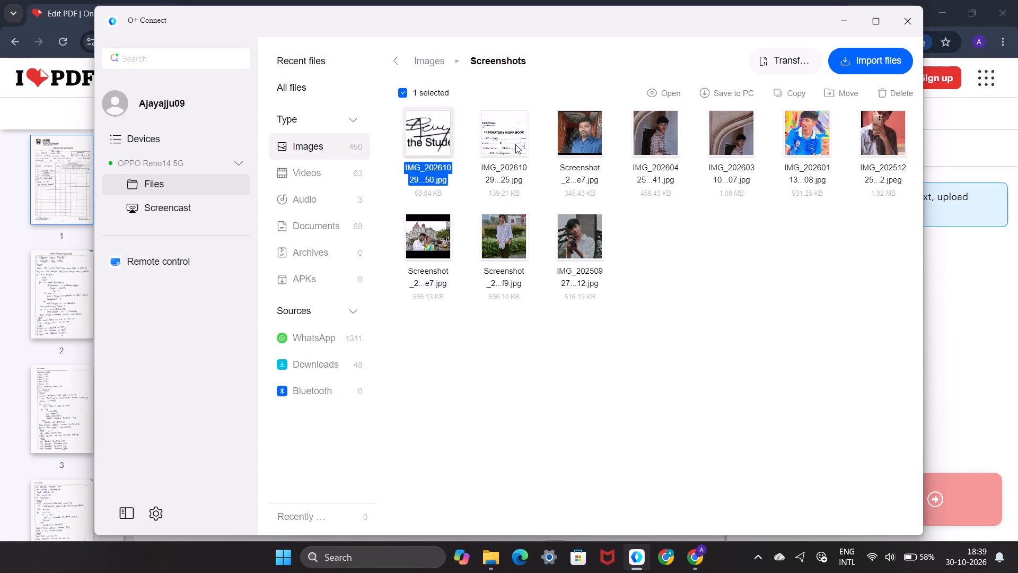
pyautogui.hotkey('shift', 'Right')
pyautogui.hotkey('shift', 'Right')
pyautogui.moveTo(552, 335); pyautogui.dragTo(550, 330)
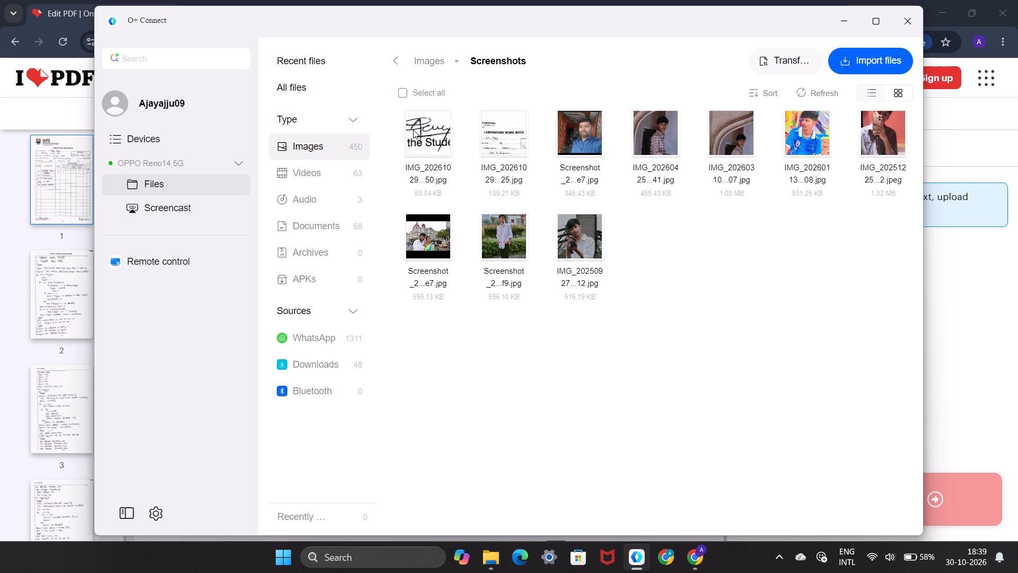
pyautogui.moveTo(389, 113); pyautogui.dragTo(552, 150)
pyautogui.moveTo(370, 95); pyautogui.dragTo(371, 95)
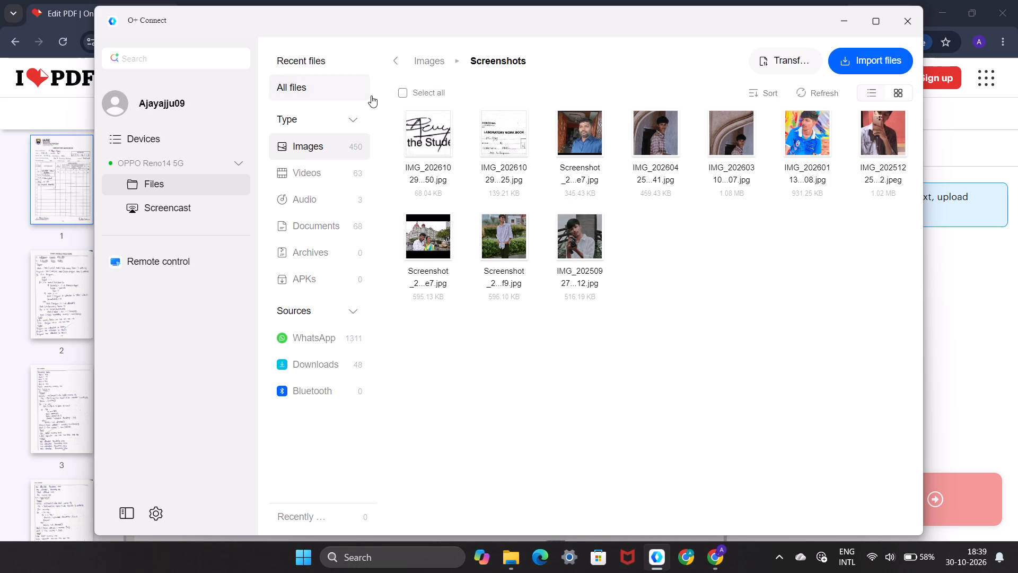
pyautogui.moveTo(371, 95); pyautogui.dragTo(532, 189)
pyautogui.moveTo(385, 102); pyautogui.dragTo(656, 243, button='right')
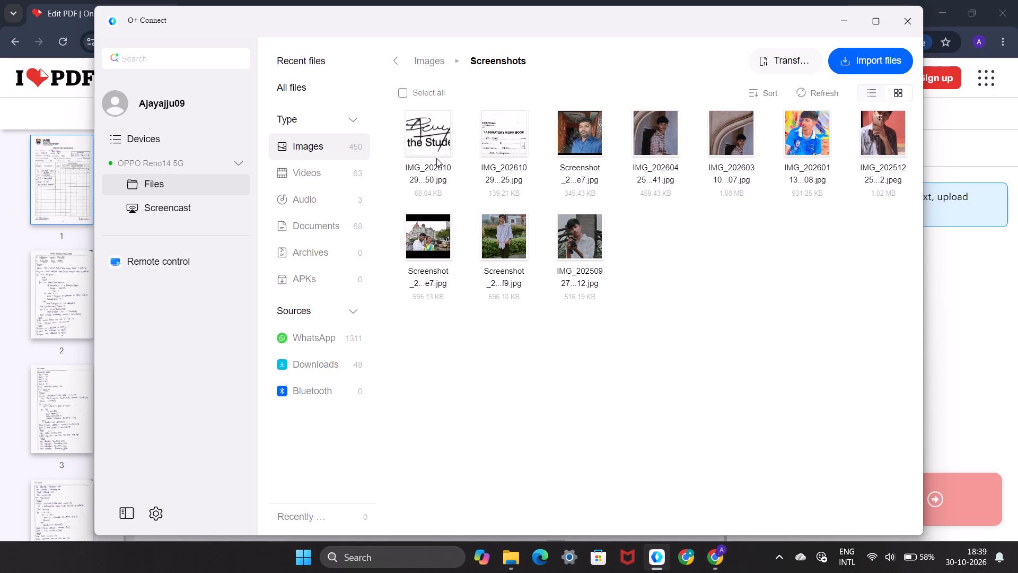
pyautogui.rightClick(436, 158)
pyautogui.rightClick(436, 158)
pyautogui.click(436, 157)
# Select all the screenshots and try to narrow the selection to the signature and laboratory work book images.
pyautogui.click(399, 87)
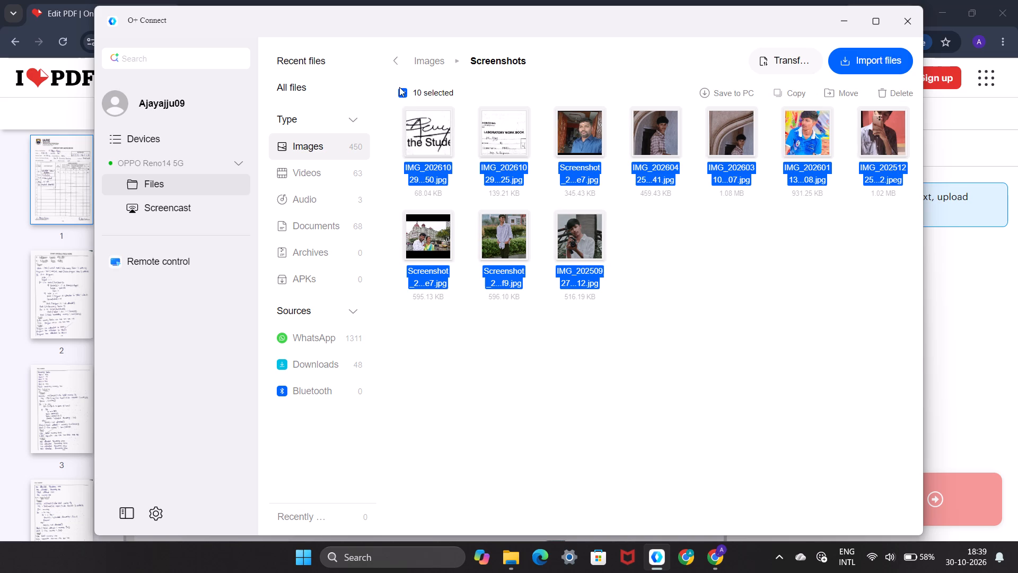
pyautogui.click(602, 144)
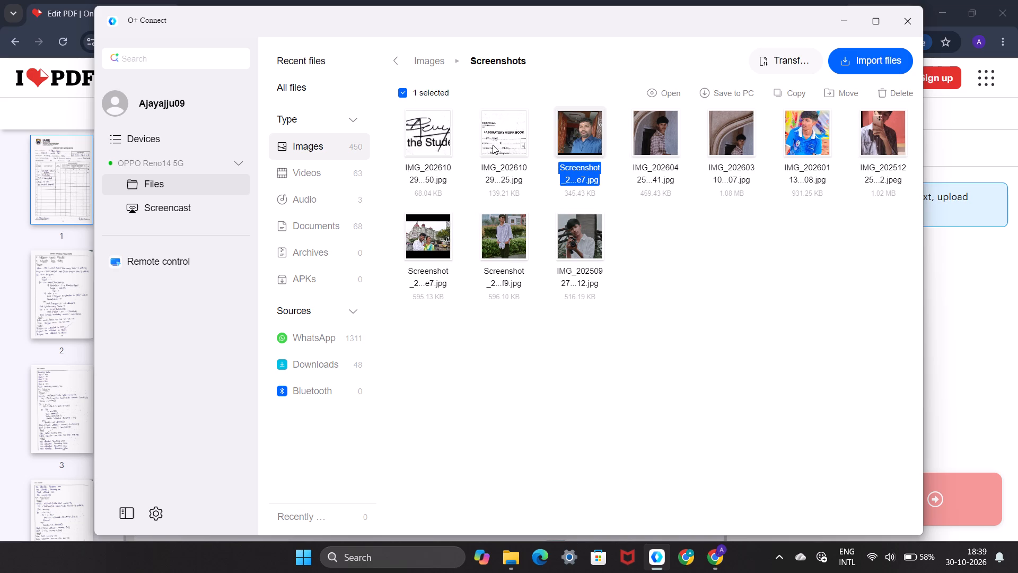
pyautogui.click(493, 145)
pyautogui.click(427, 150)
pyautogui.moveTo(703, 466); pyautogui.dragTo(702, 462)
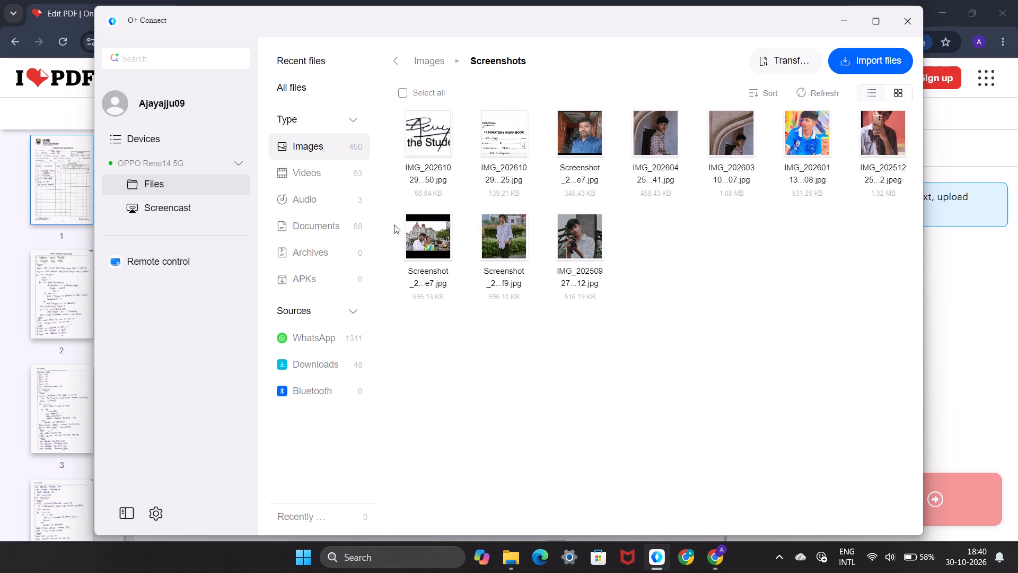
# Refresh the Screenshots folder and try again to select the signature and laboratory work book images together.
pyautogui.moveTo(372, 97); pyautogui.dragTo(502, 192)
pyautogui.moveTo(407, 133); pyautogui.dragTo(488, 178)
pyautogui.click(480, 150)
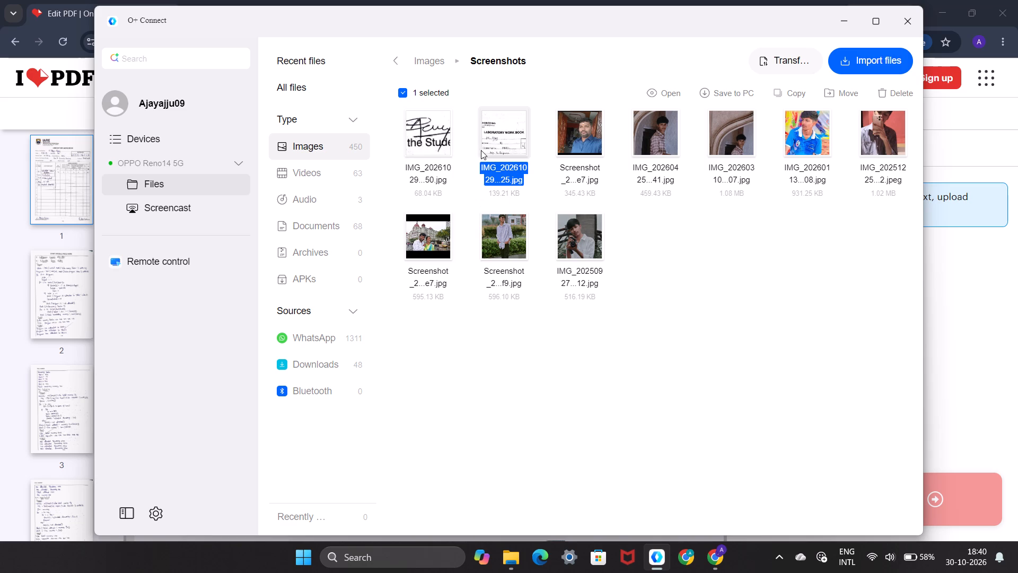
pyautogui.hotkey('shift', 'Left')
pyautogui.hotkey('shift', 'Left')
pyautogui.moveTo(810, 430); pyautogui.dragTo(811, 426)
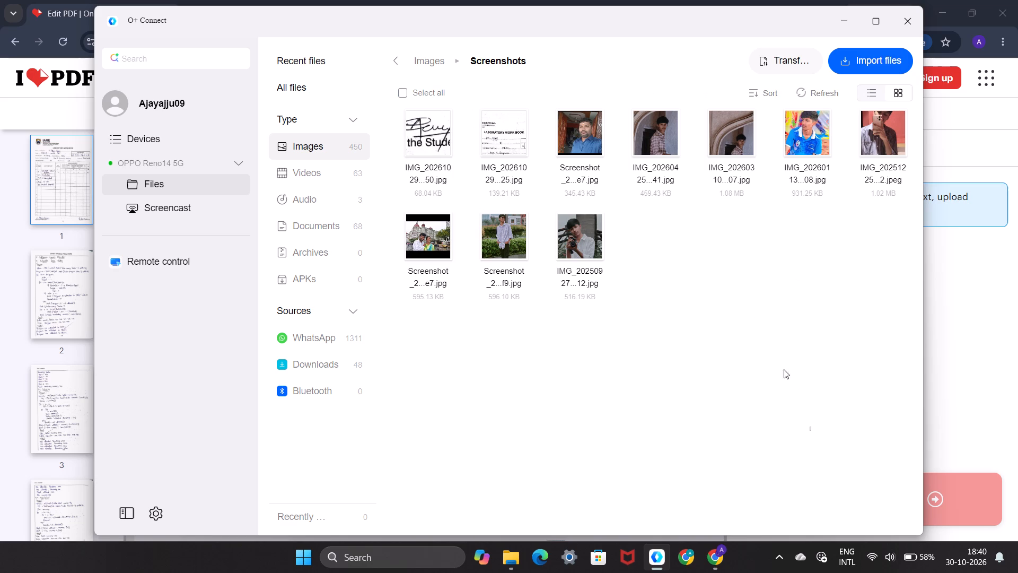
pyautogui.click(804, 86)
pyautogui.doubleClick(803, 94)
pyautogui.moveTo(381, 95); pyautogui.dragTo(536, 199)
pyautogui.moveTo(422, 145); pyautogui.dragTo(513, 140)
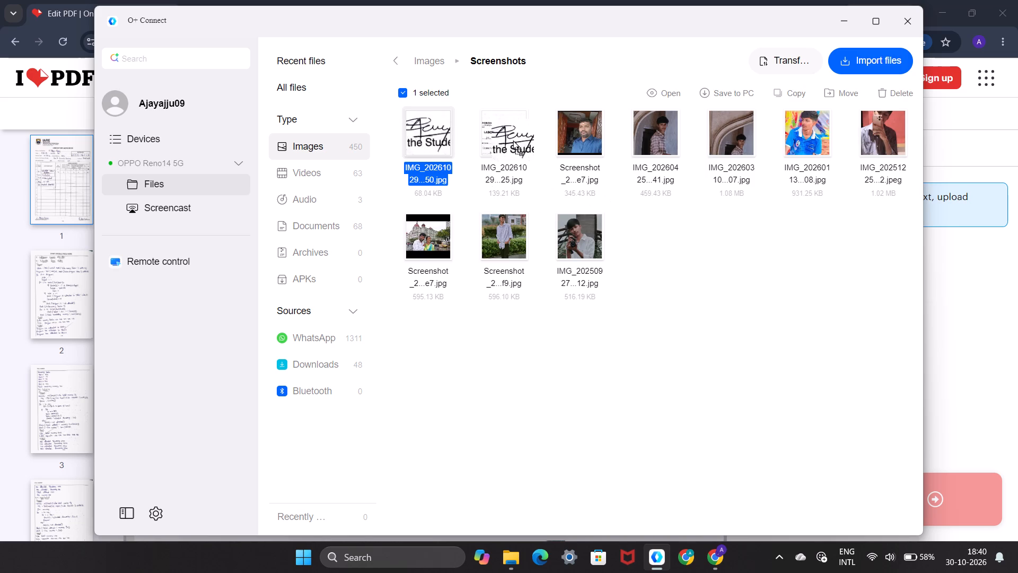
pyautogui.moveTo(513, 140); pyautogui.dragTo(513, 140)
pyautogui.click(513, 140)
# Save the signature screenshot from the phone to the PC's Downloads folder.
pyautogui.click(422, 156)
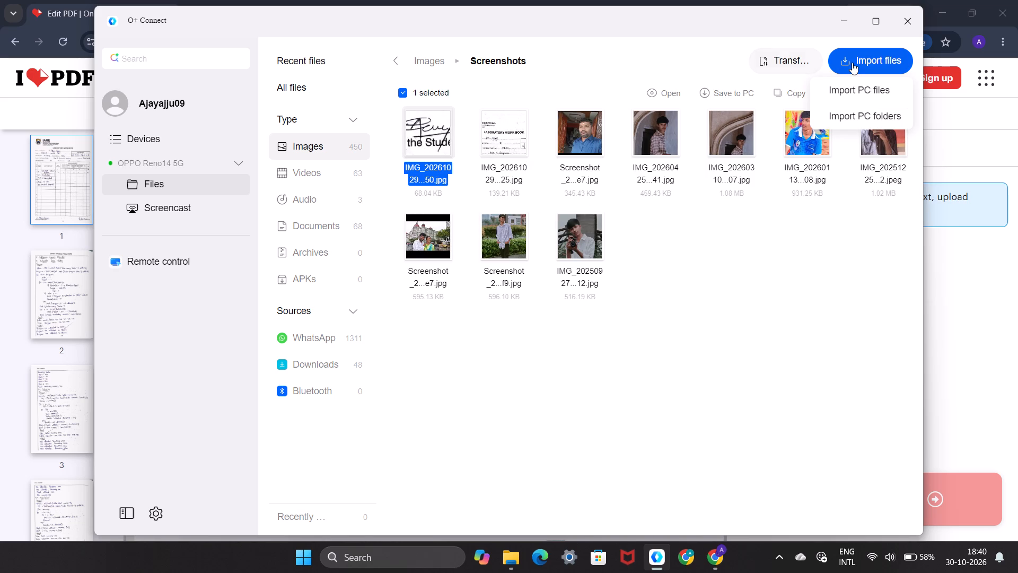
pyautogui.click(734, 91)
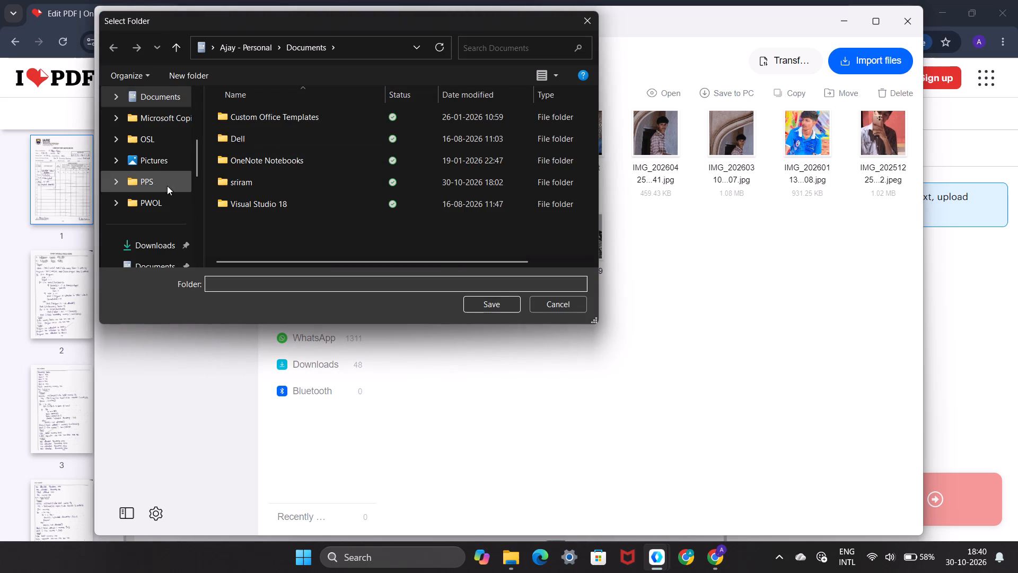
pyautogui.click(163, 246)
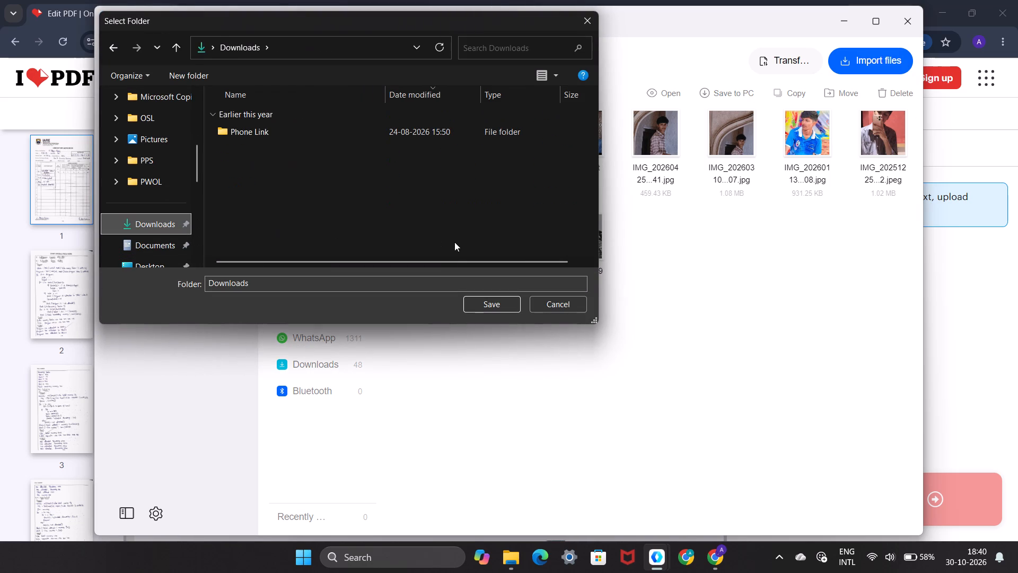
pyautogui.click(497, 305)
# Save the laboratory work book screenshot to the PC's Downloads folder and return to the PDF editor.
pyautogui.click(501, 146)
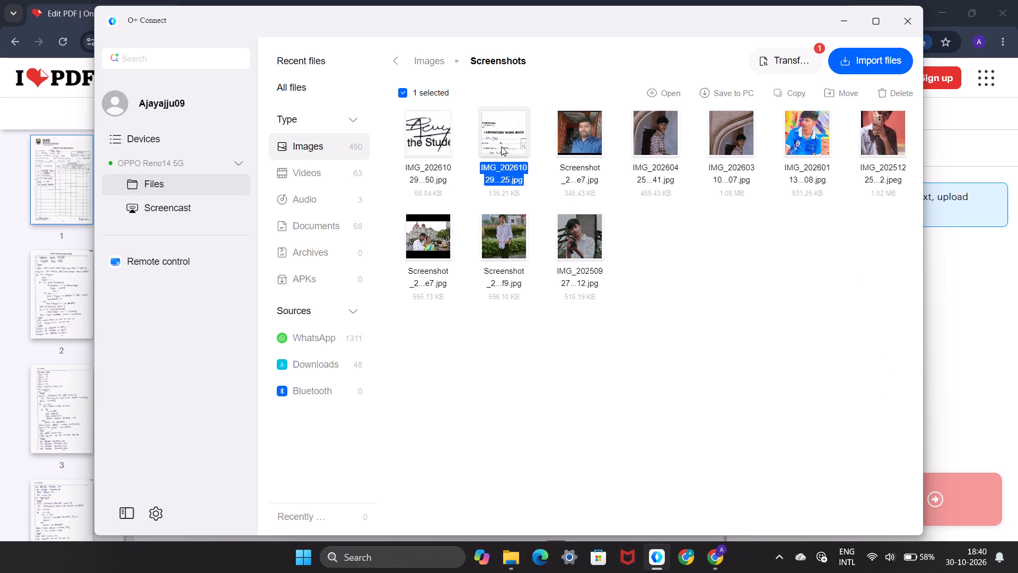
pyautogui.click(726, 95)
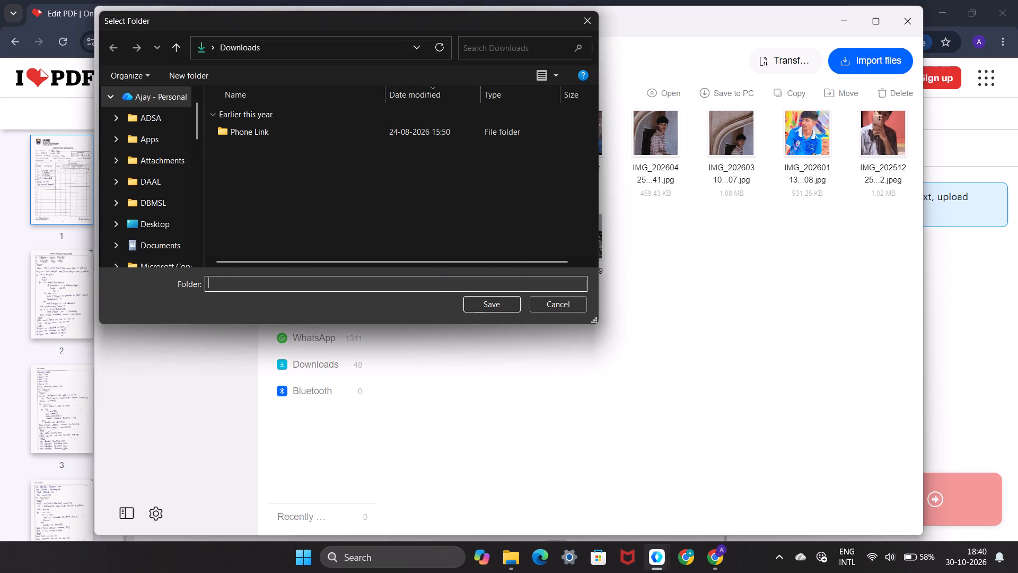
pyautogui.click(509, 304)
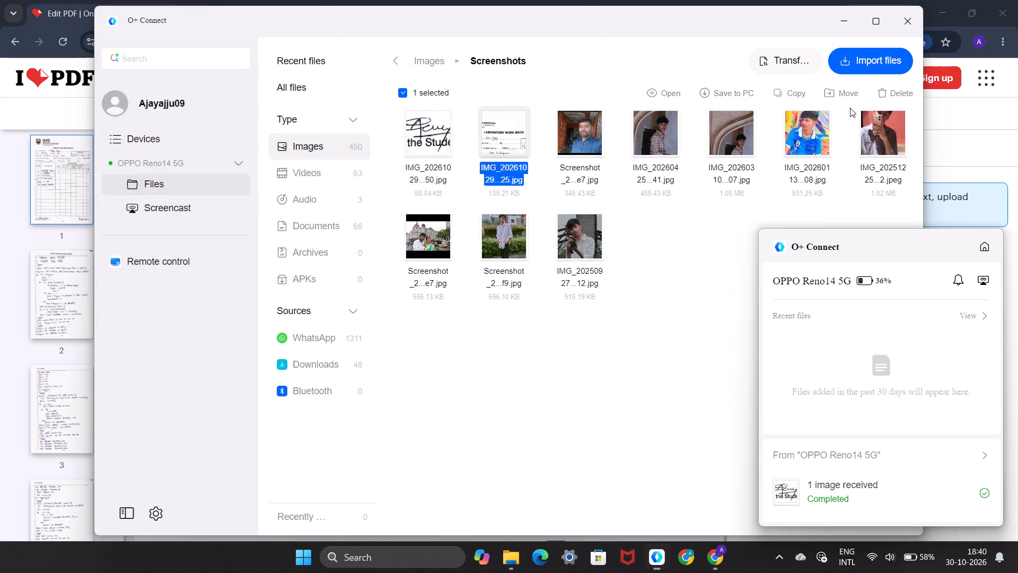
pyautogui.click(845, 27)
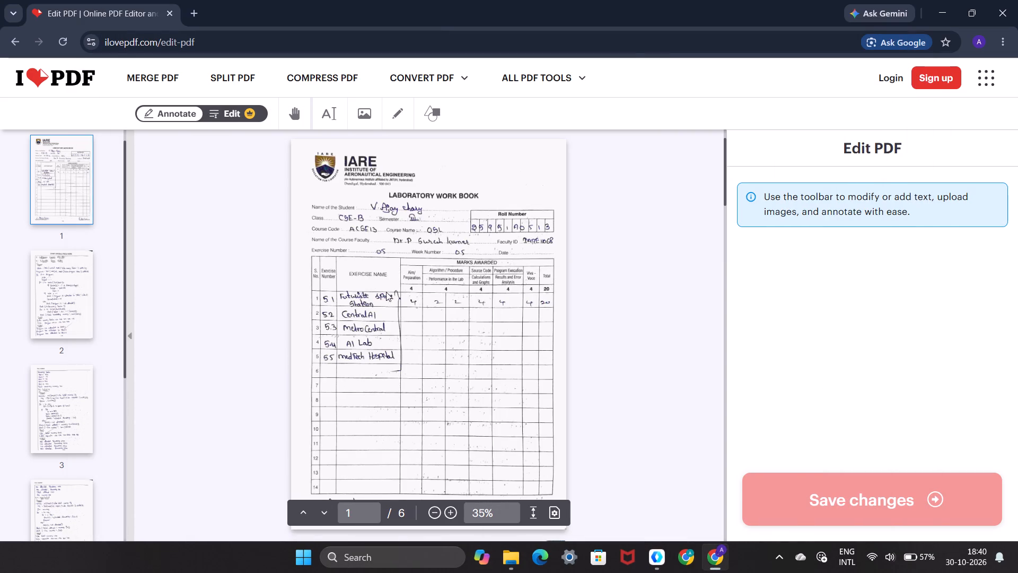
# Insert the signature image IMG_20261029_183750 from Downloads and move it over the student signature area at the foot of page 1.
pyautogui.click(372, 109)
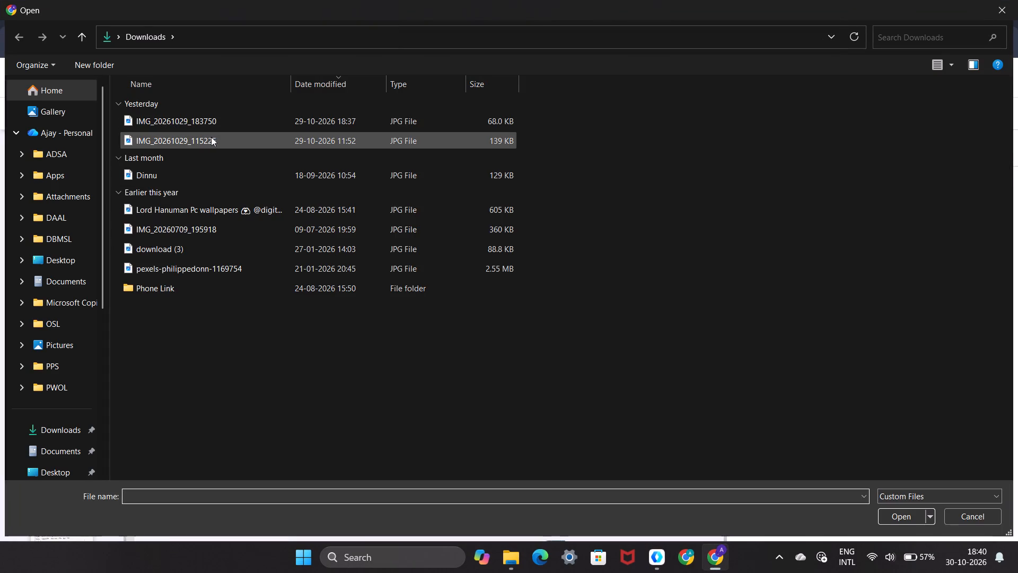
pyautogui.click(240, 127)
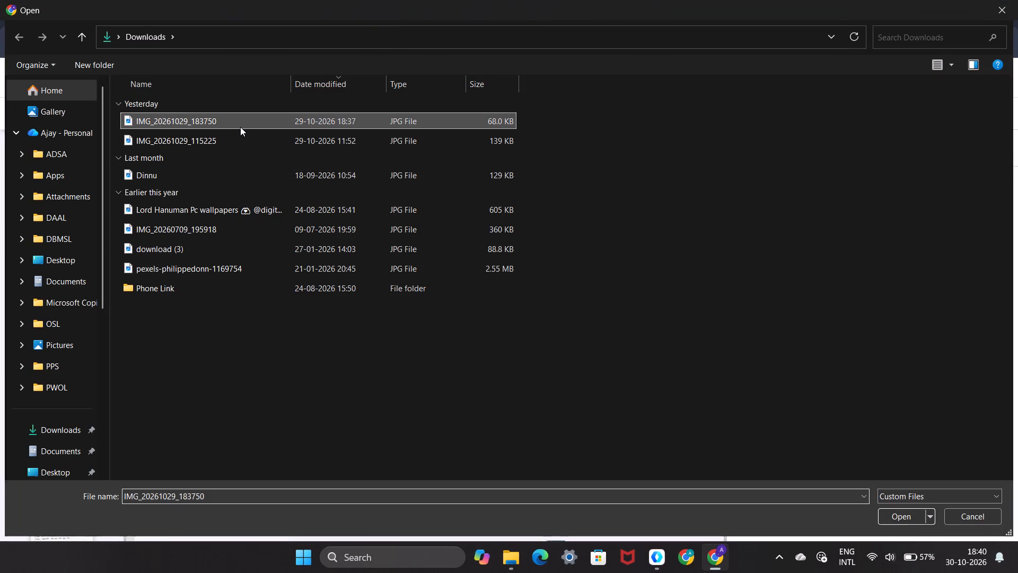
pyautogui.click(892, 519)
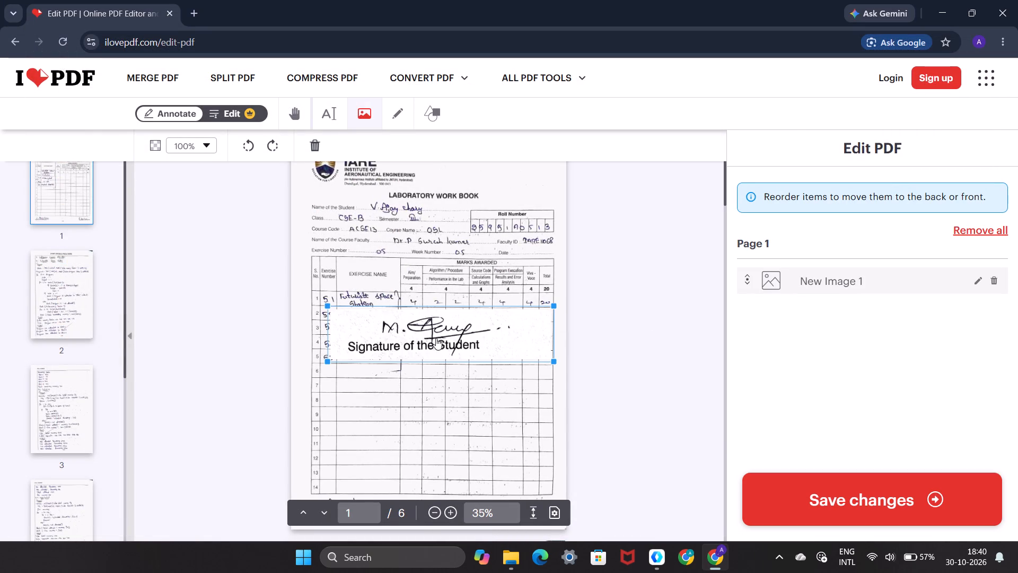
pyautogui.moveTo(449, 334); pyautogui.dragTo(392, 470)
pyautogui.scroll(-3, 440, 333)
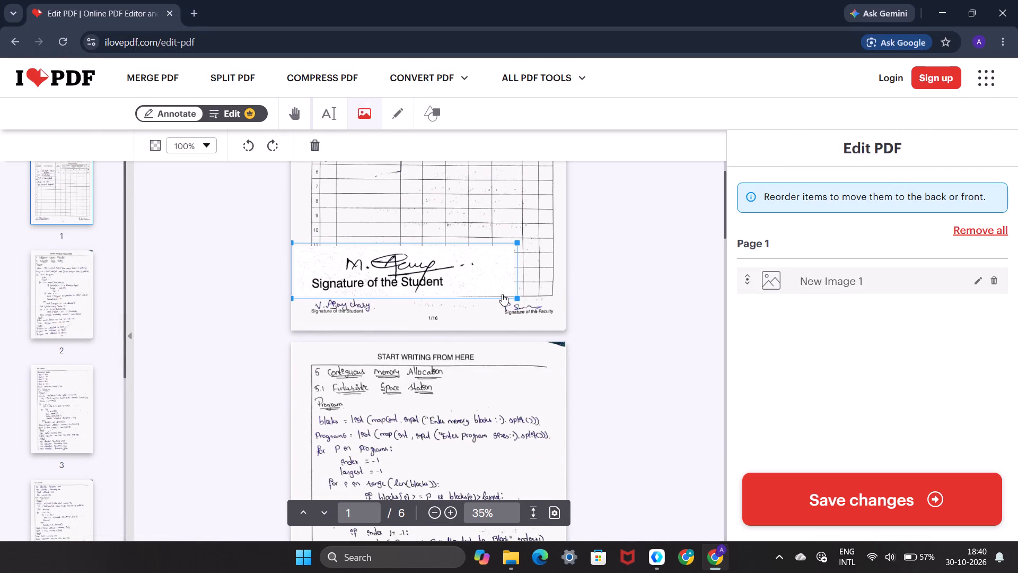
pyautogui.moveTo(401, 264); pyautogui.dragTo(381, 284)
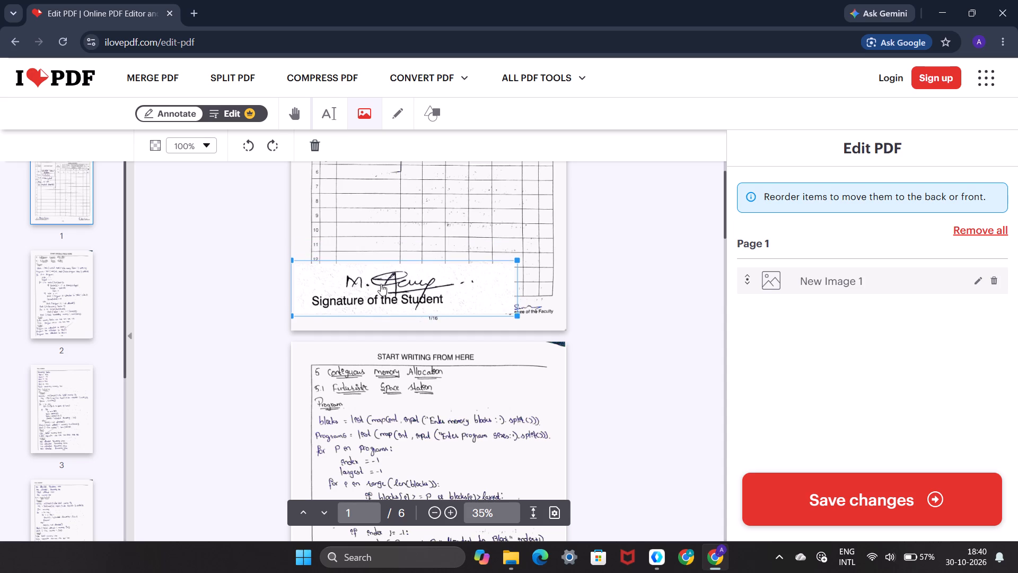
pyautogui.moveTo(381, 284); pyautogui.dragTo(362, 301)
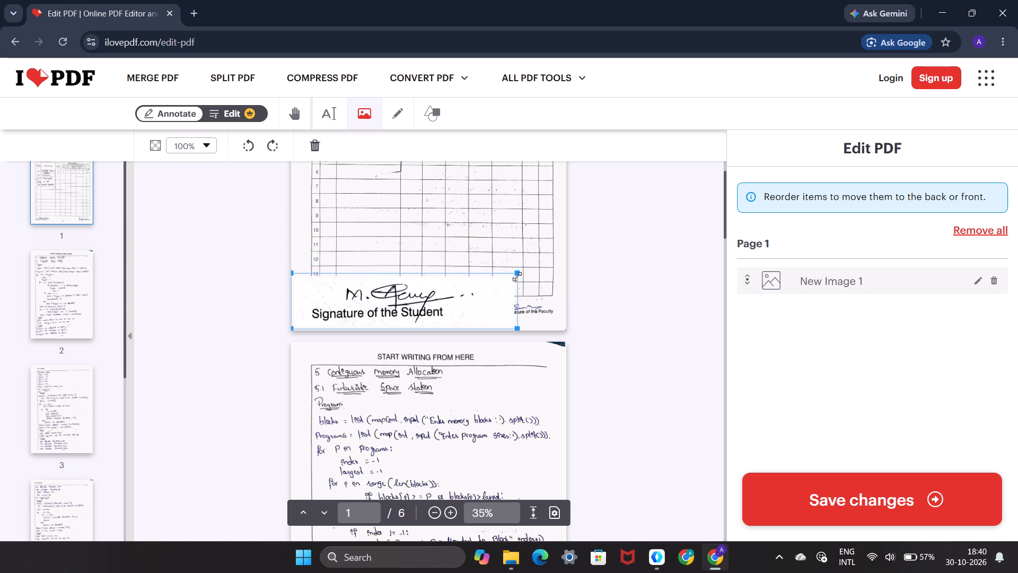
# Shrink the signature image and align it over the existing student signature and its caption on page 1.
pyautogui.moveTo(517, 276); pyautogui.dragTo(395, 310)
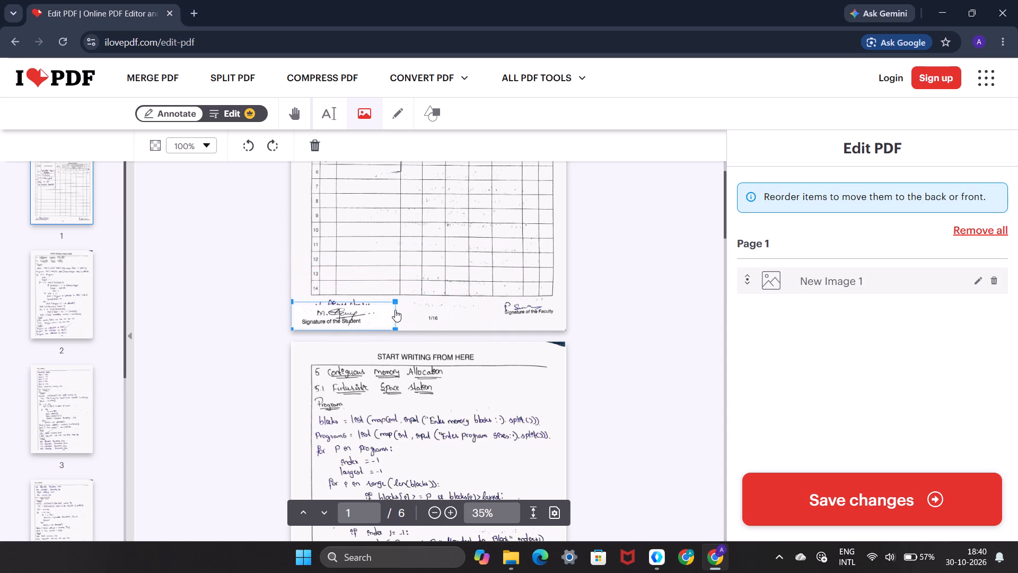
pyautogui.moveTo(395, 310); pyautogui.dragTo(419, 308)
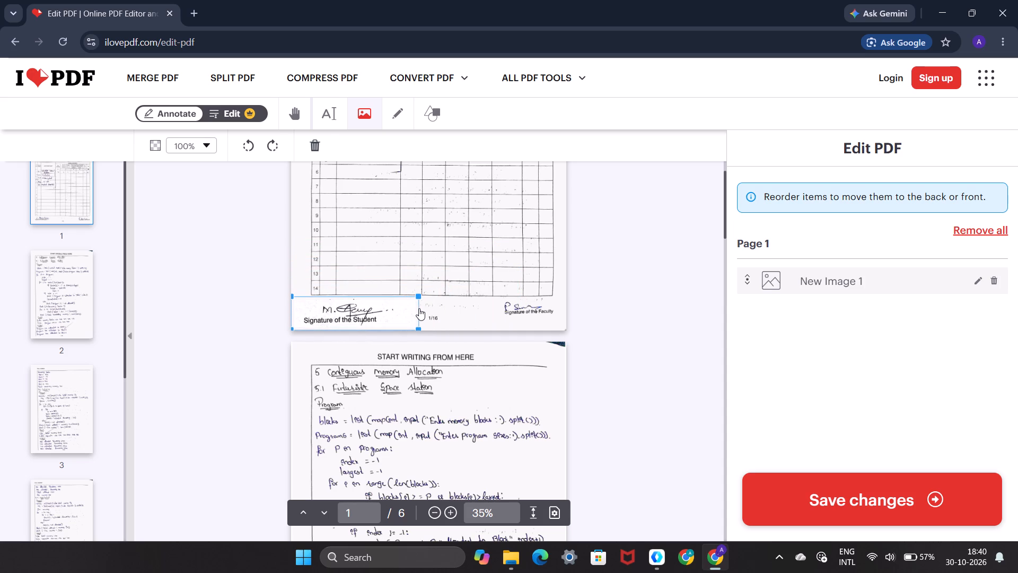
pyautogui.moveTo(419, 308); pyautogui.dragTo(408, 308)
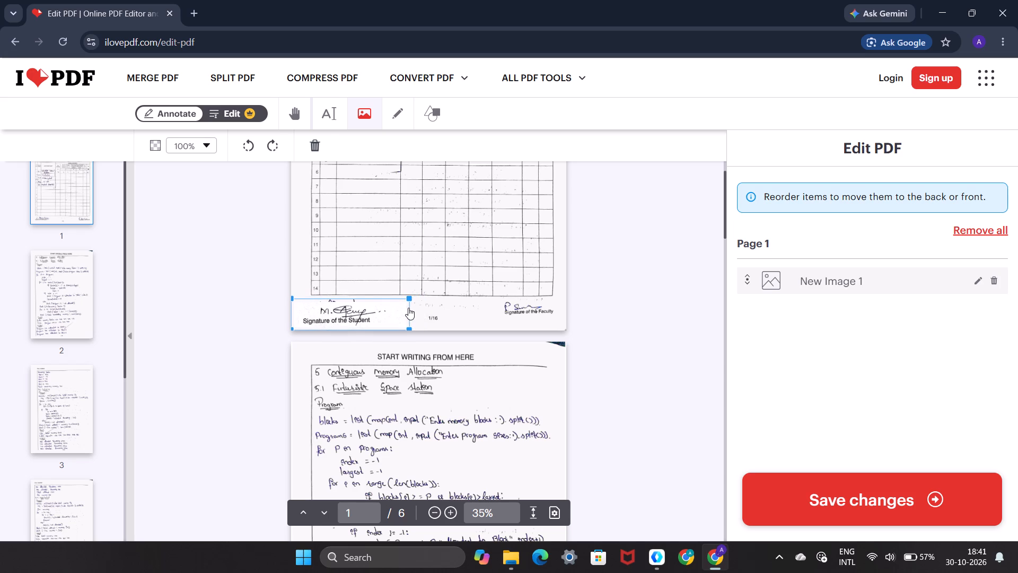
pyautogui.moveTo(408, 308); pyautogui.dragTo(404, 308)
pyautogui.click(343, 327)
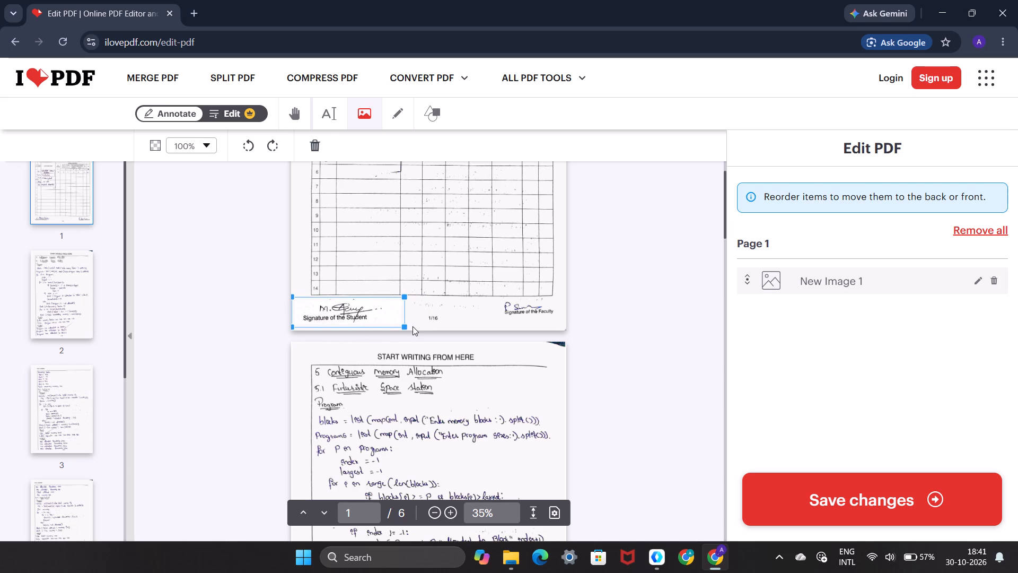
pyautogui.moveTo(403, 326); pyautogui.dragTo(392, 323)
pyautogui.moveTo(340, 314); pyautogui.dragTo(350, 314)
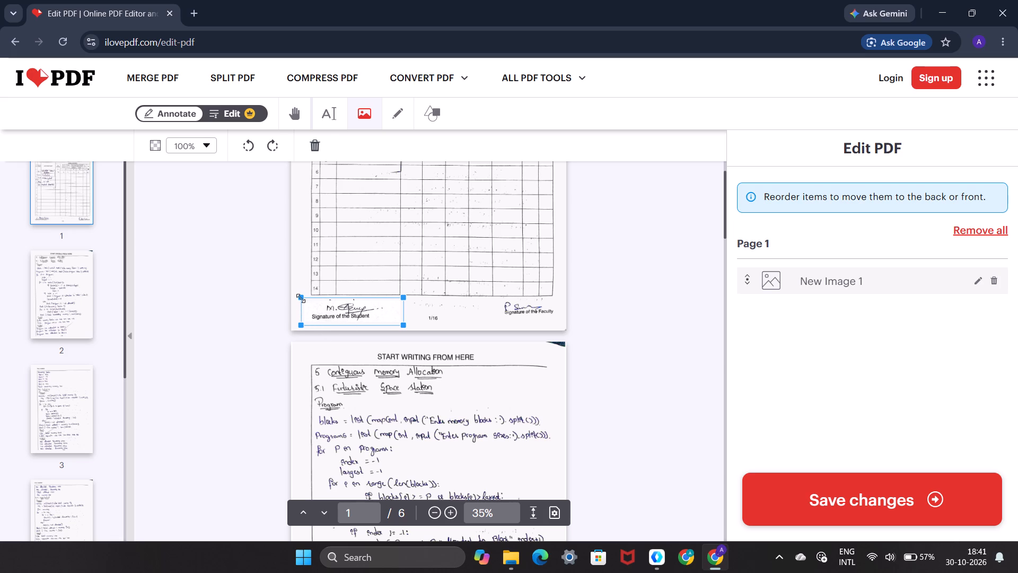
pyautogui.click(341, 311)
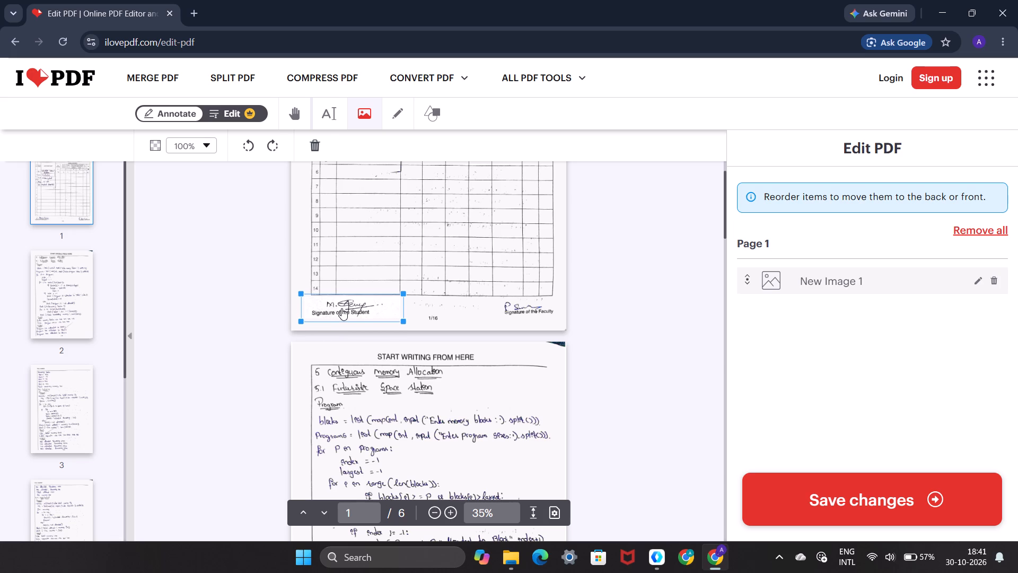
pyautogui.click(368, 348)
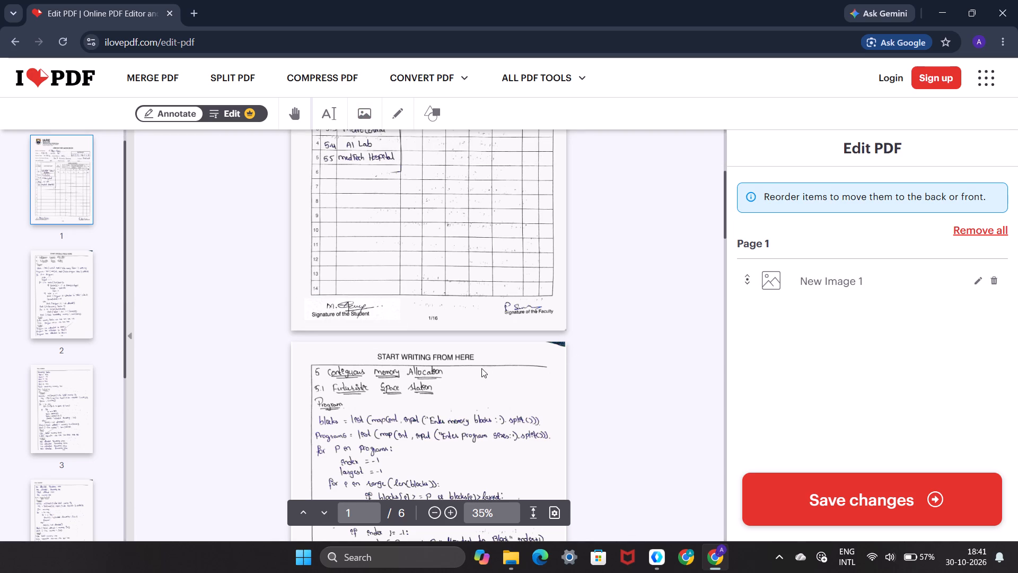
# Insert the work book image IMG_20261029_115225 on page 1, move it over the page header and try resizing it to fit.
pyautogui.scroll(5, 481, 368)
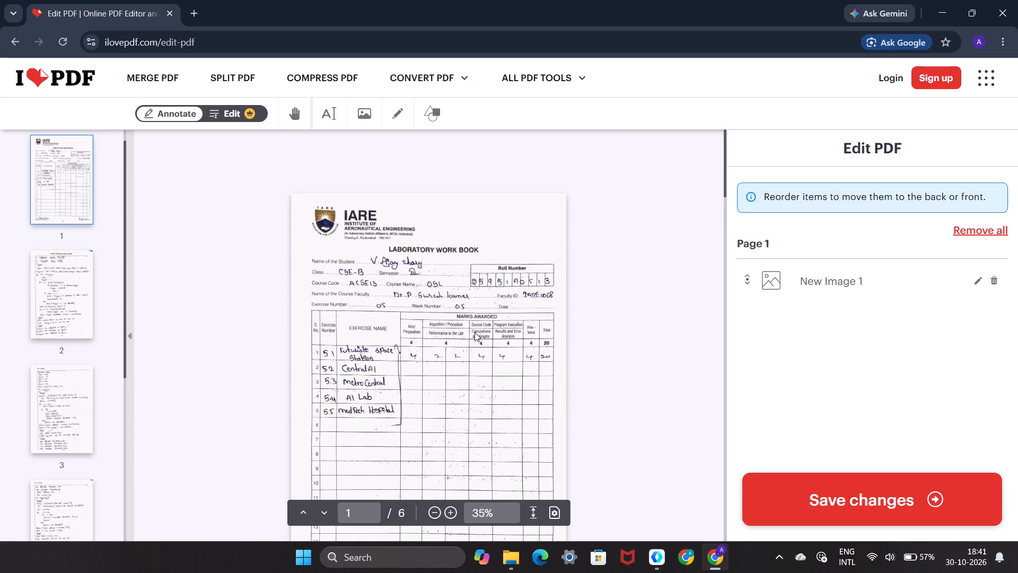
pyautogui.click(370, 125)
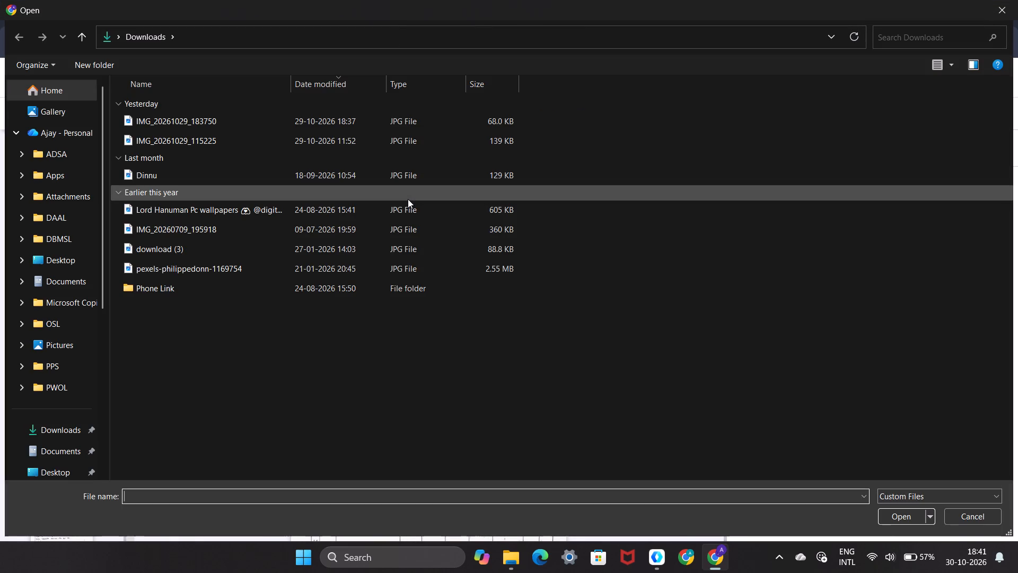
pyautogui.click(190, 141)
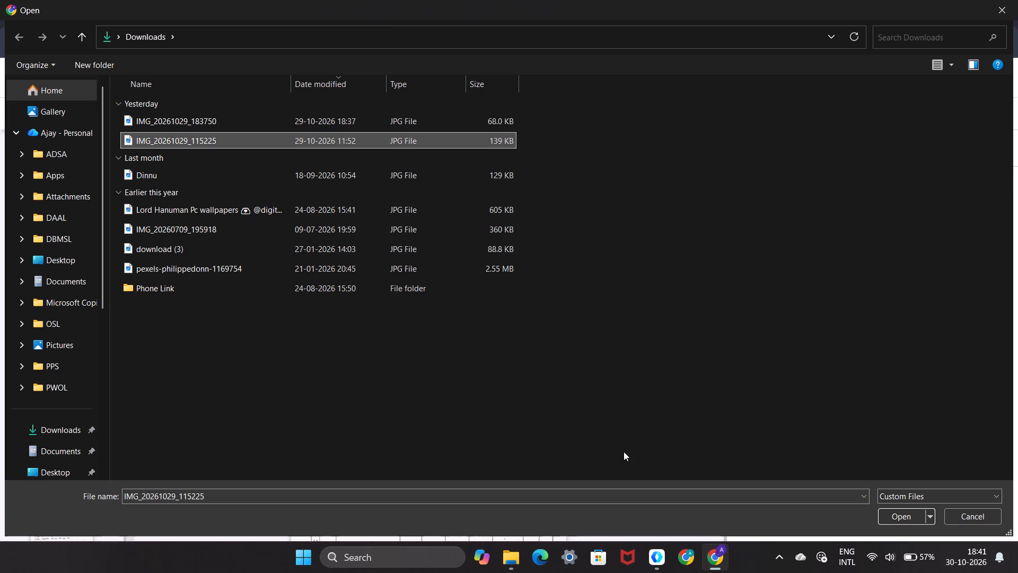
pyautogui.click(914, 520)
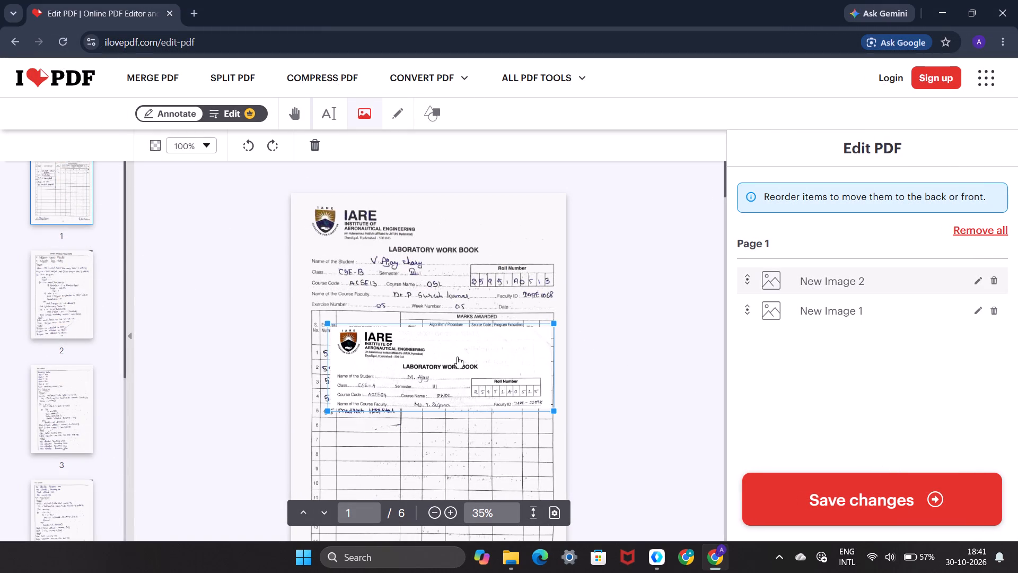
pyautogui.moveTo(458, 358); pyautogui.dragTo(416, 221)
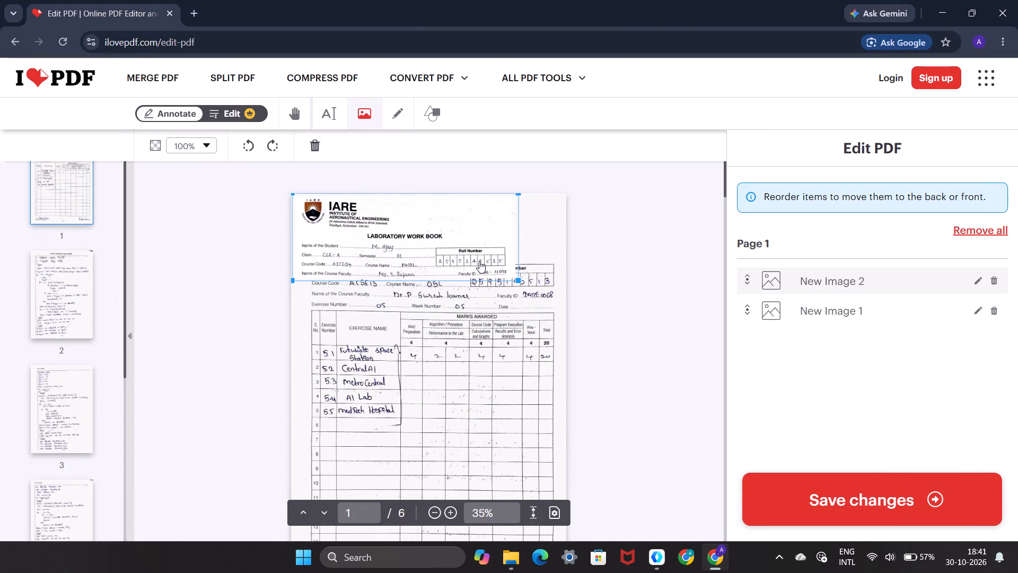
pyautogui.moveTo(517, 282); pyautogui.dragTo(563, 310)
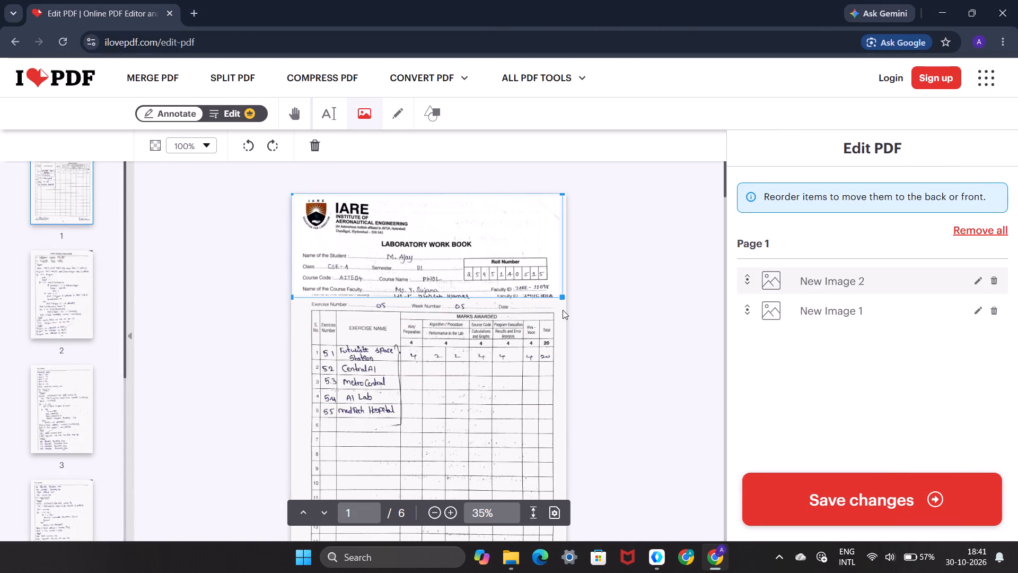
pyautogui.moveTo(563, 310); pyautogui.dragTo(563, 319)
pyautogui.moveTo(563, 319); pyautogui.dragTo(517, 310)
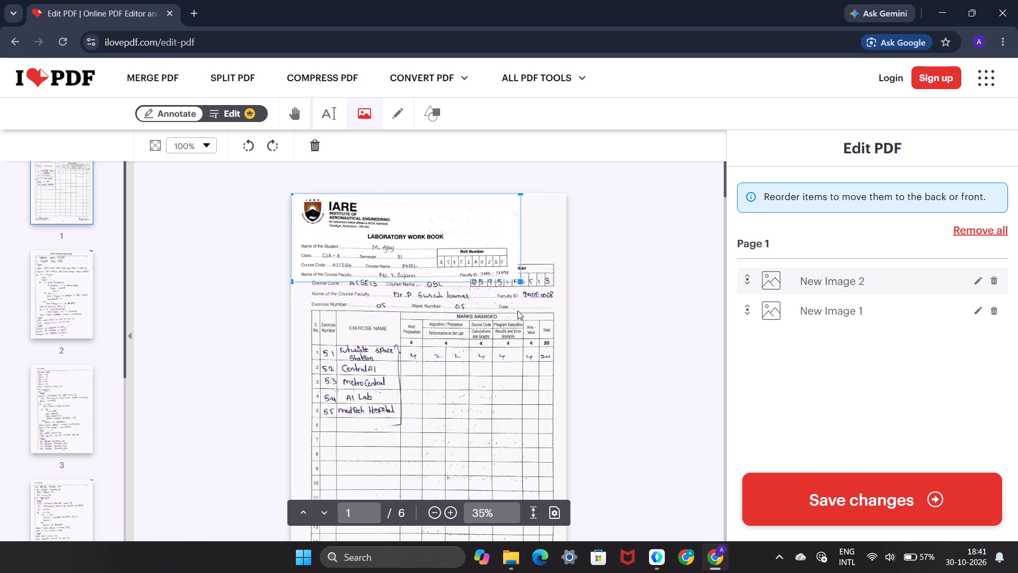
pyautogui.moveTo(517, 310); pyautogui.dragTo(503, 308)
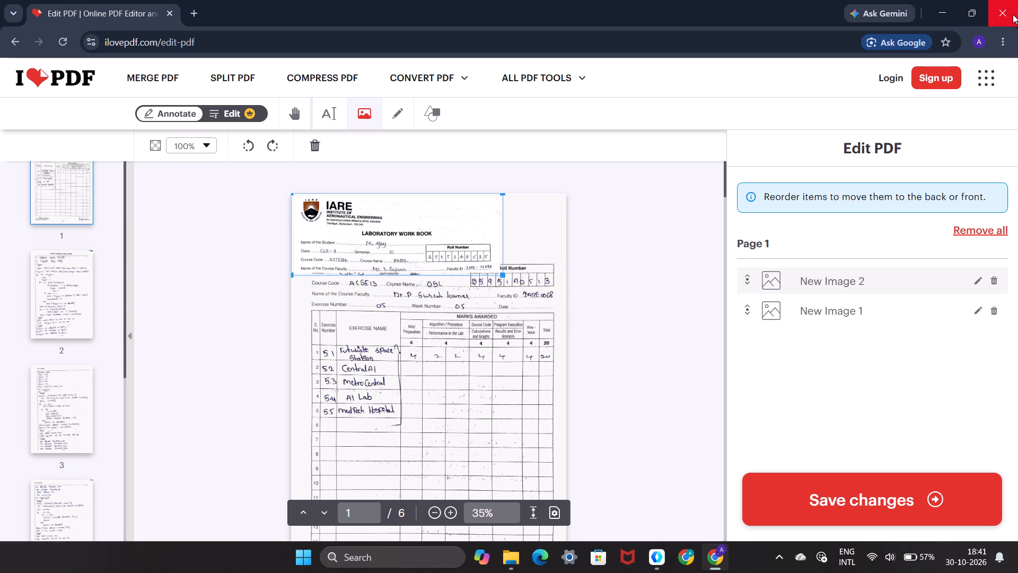
# Close the browser window without saving the PDF edits and reopen Chrome with the same profile.
pyautogui.click(1013, 14)
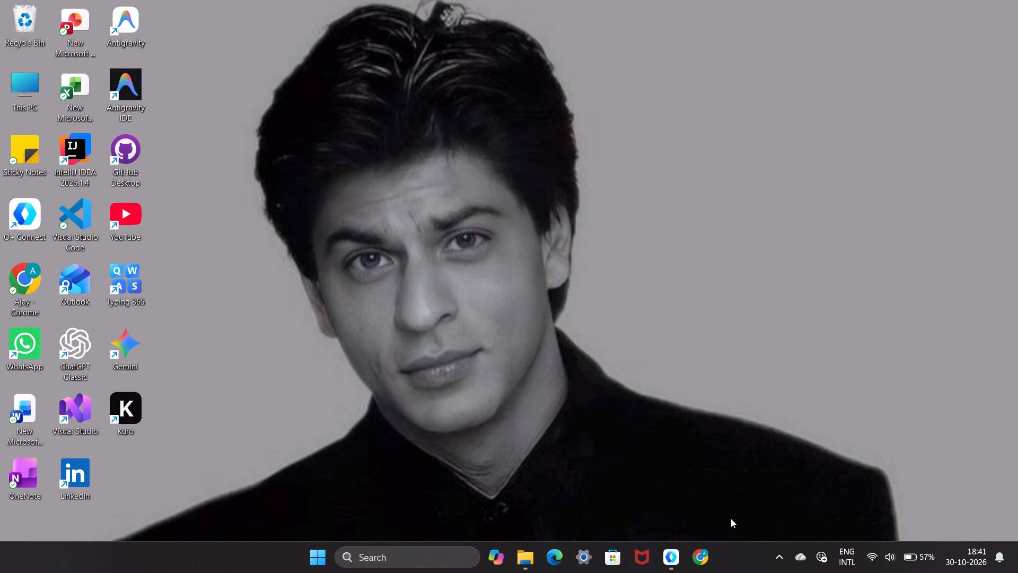
pyautogui.click(699, 559)
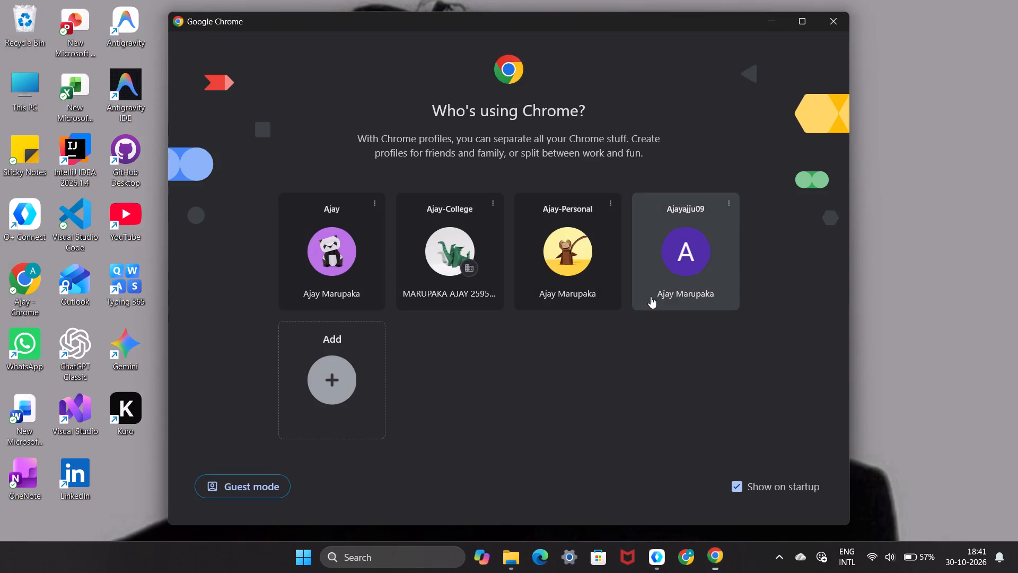
pyautogui.click(666, 271)
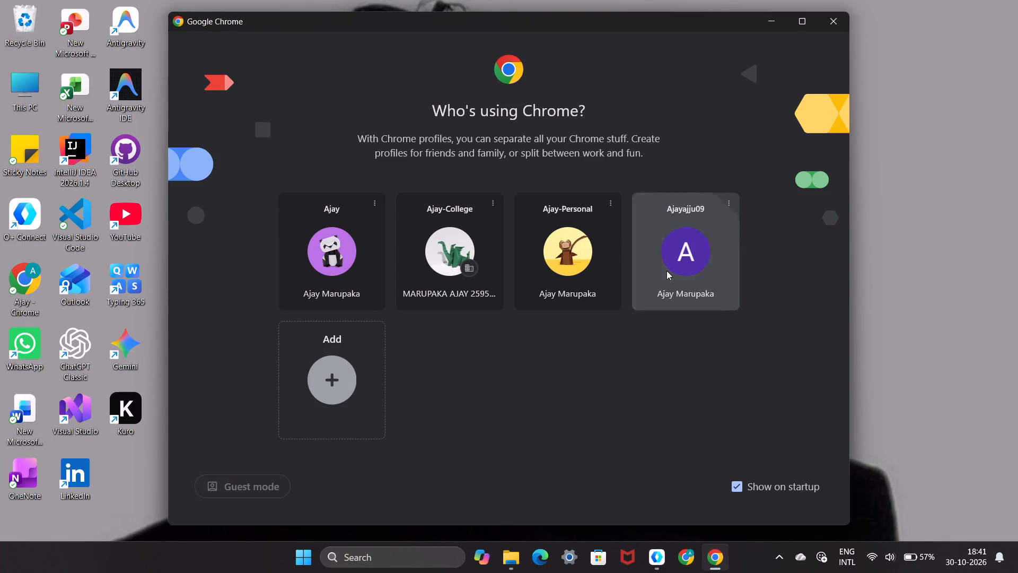
pyautogui.click(516, 286)
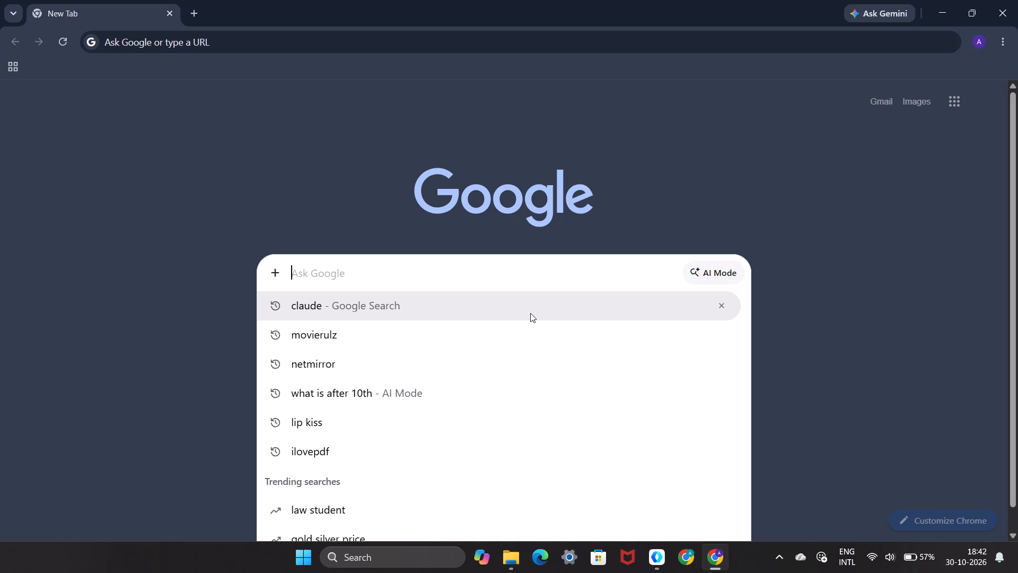
# Remove the "lip kiss" entry from the recent search suggestions.
pyautogui.rightClick(522, 419)
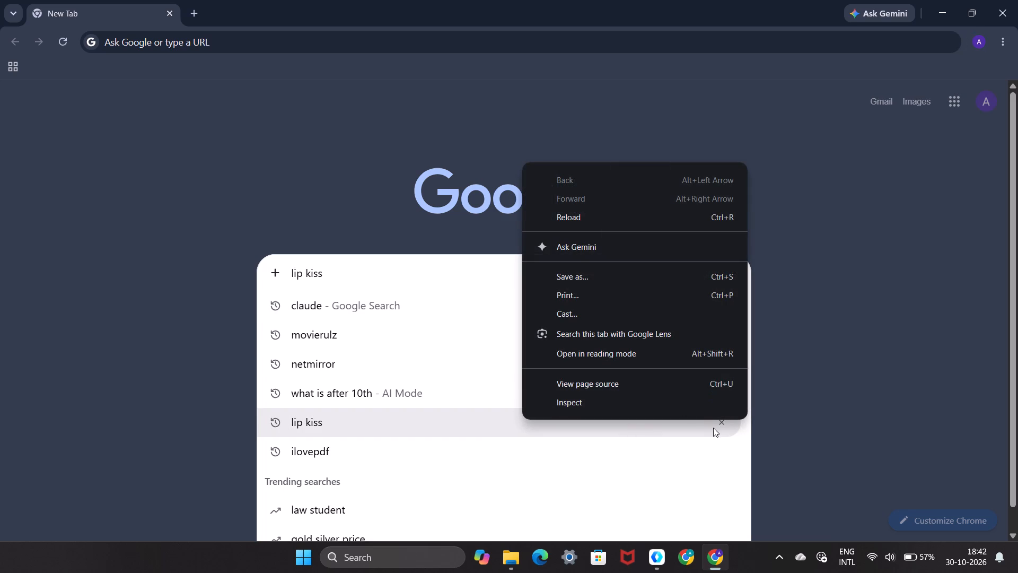
pyautogui.click(727, 423)
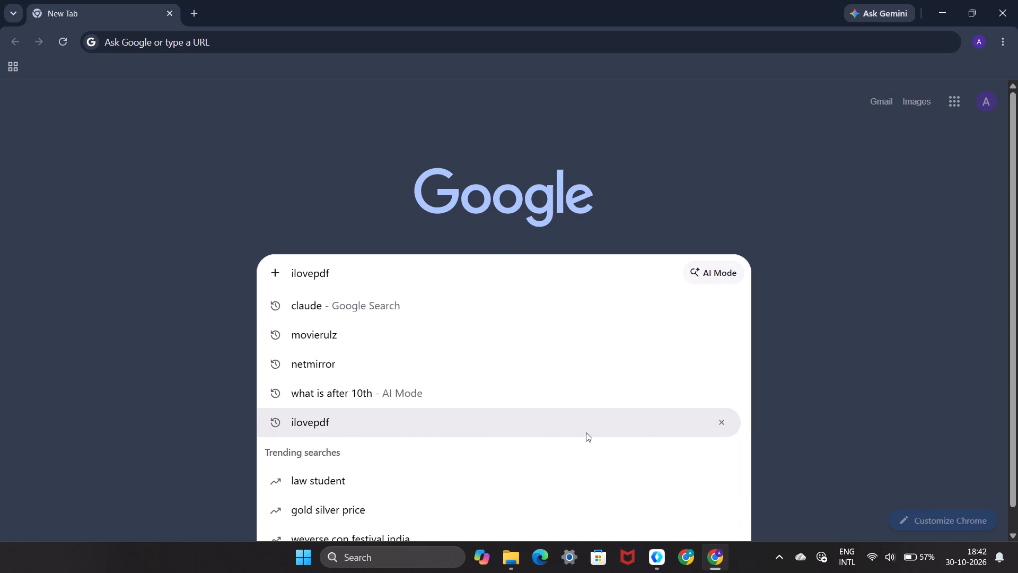
# Search for ilovepdf using the recent suggestion and open the iLovePDF website.
pyautogui.click(567, 416)
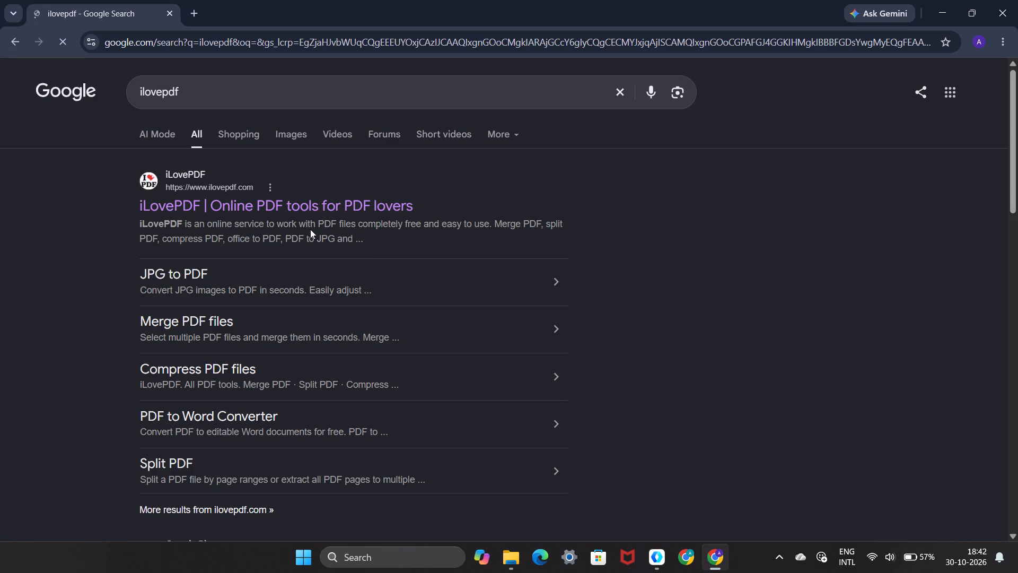
pyautogui.click(312, 203)
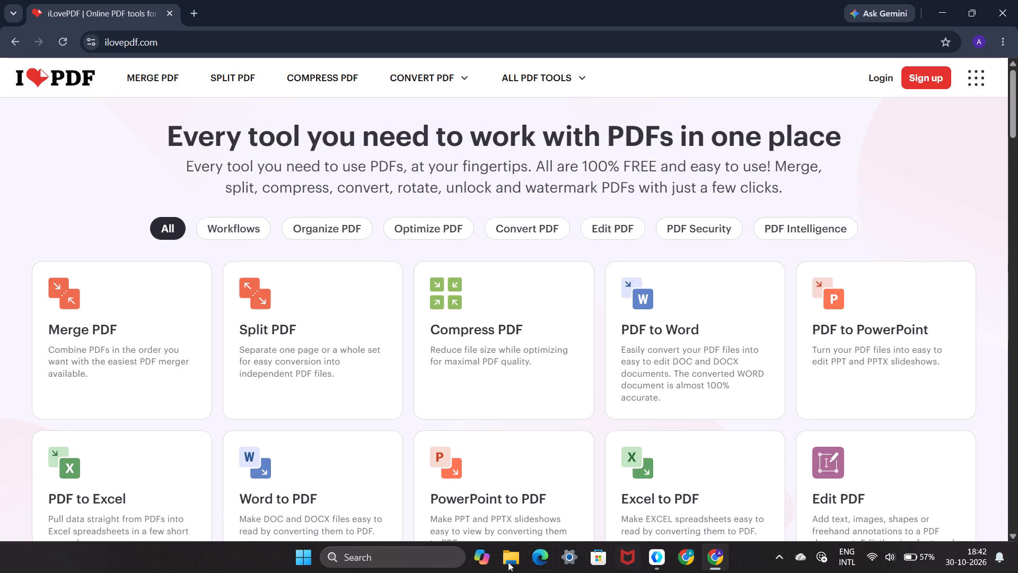
# Switch to File Explorer, go to the Downloads folder, and open the week5 lab PDF to check its first page.
pyautogui.click(510, 557)
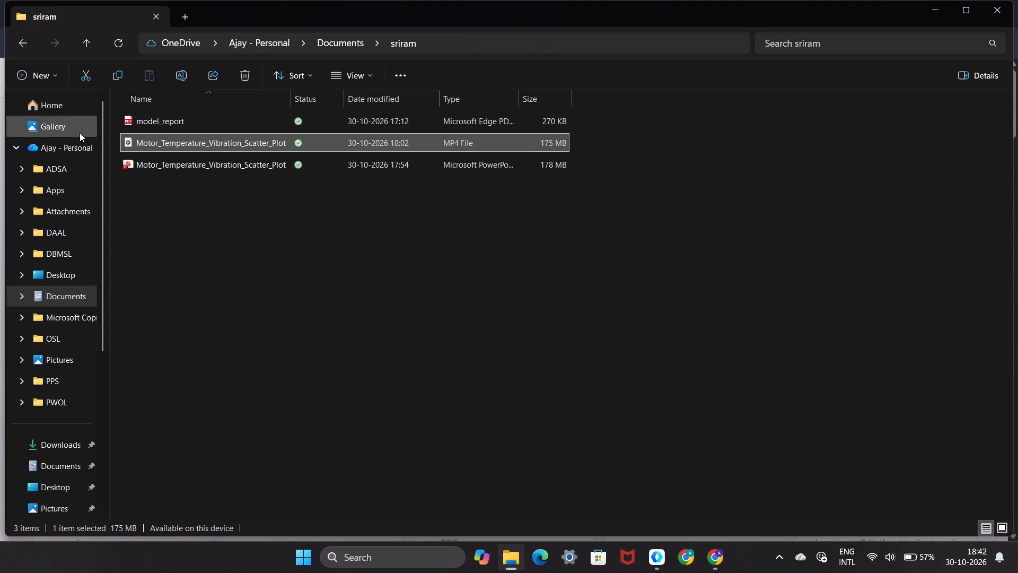
pyautogui.scroll(3, 80, 133)
pyautogui.click(58, 442)
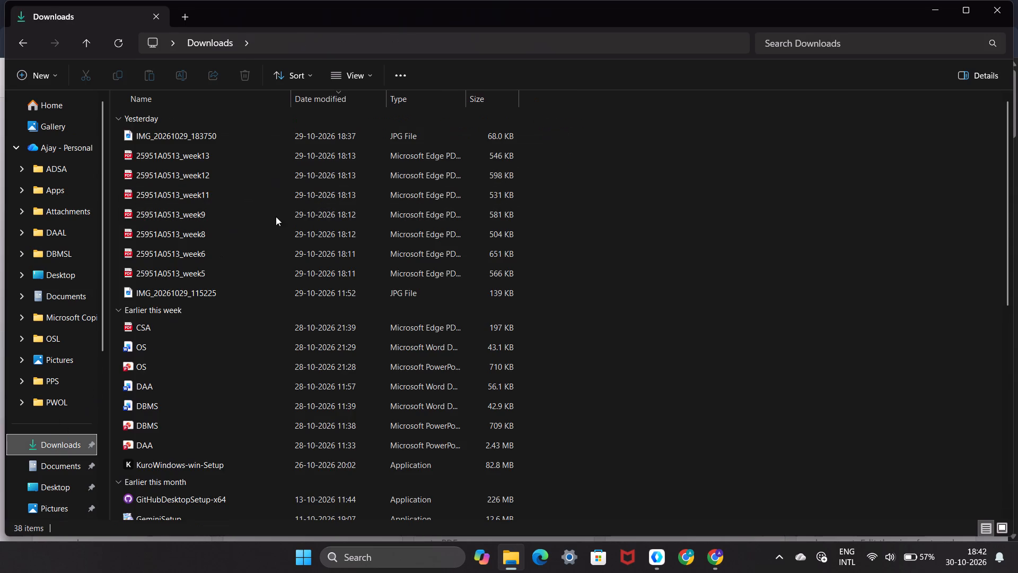
pyautogui.doubleClick(270, 271)
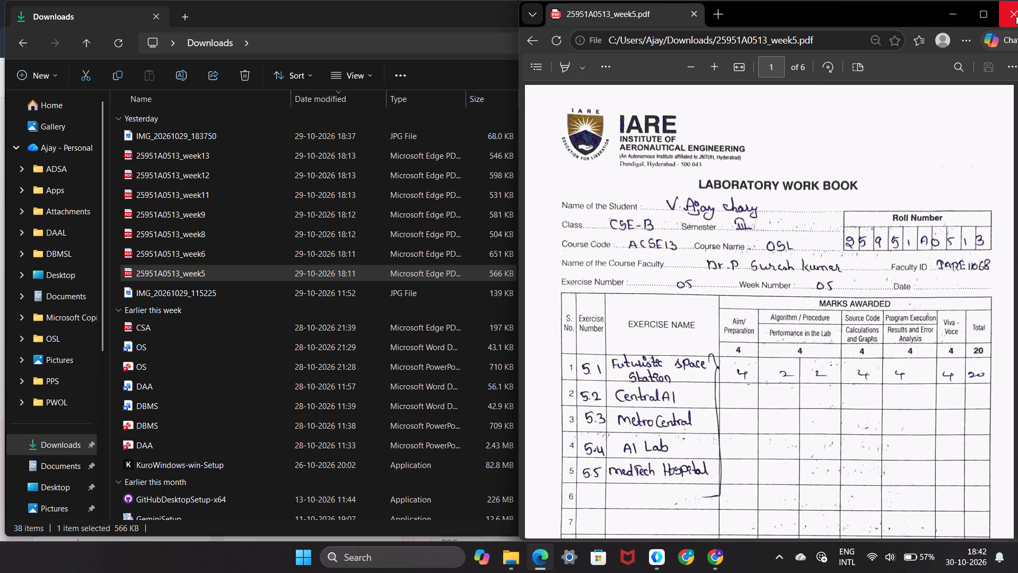
pyautogui.click(1016, 16)
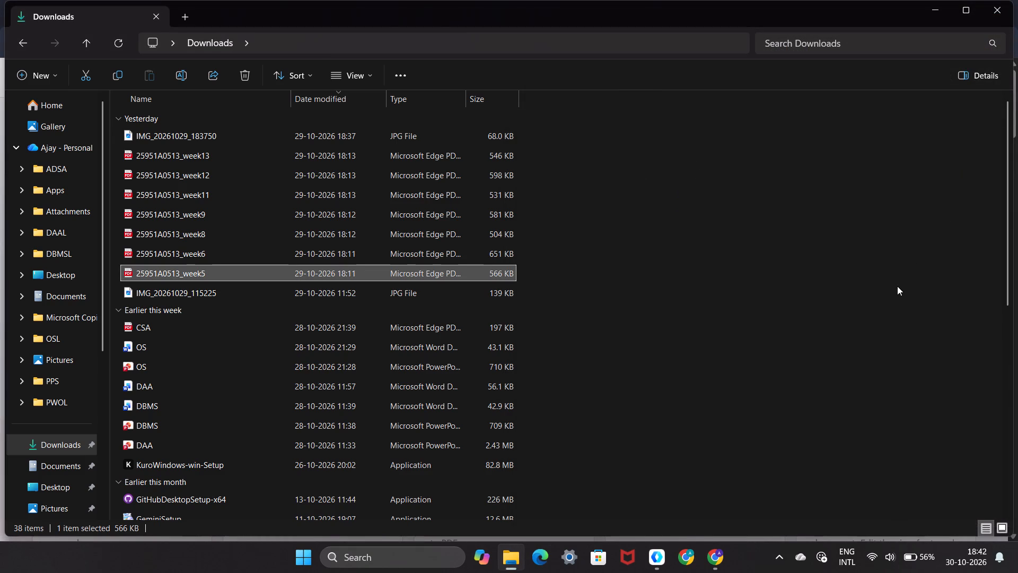
# Open the week6 lab PDF from Downloads, examine its cover page from header to signatures, and close it.
pyautogui.doubleClick(194, 259)
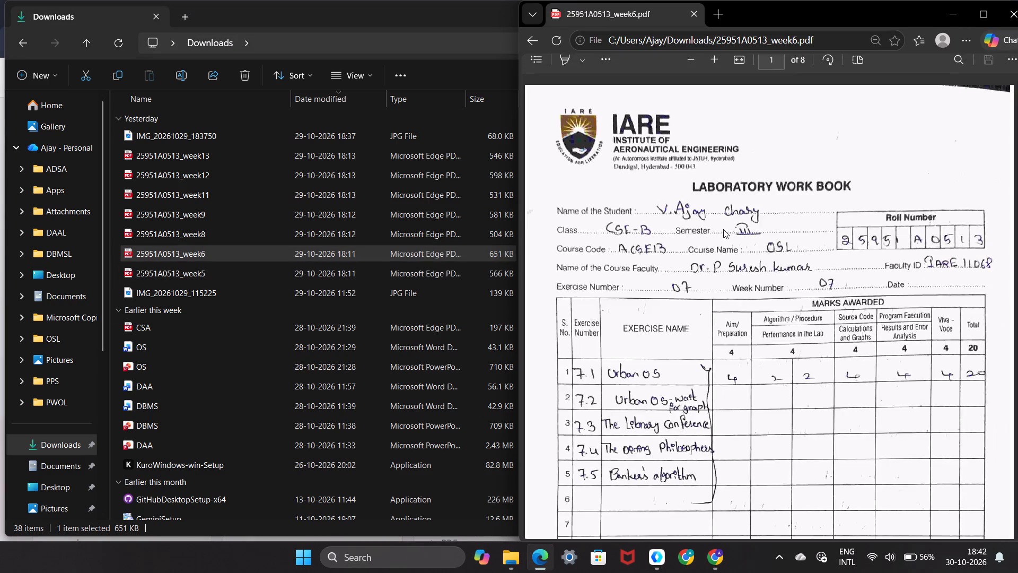
pyautogui.scroll(-3, 819, 266)
pyautogui.scroll(3, 819, 267)
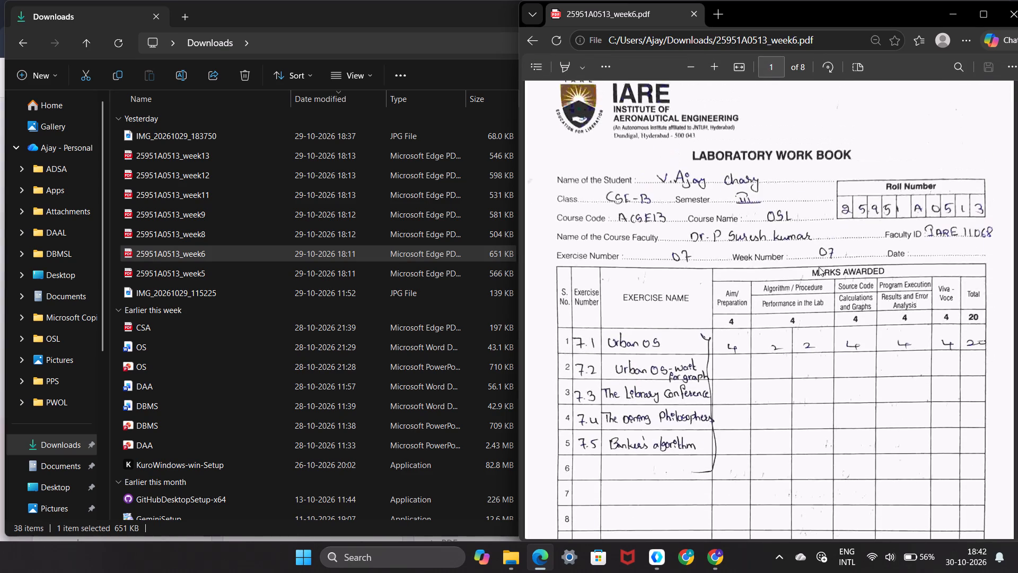
pyautogui.scroll(-3, 892, 249)
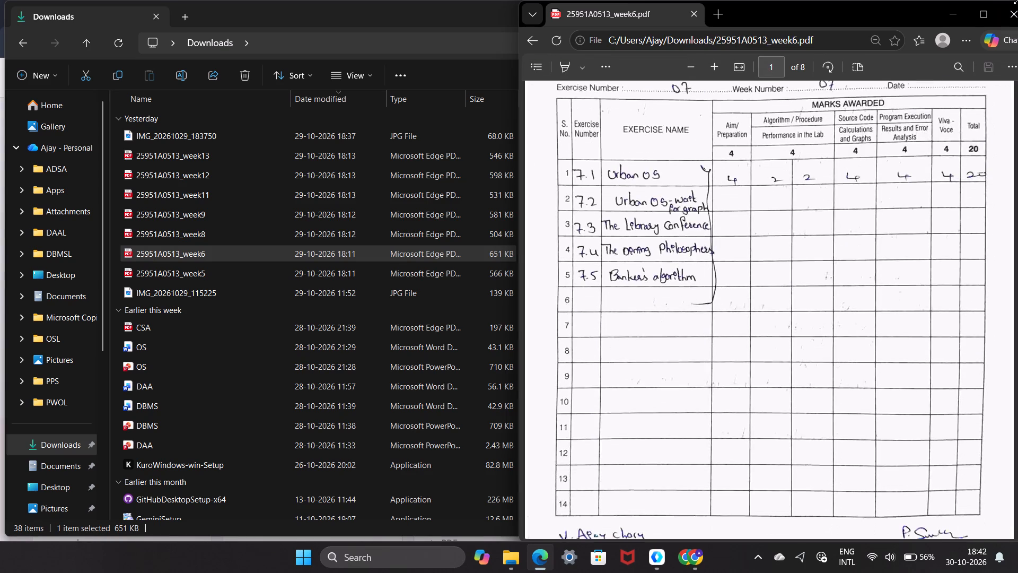
pyautogui.click(1017, 18)
# Delete the week5, week6, week8, week9, week11, week12 and week13 lab PDFs from the Downloads folder.
pyautogui.click(181, 267)
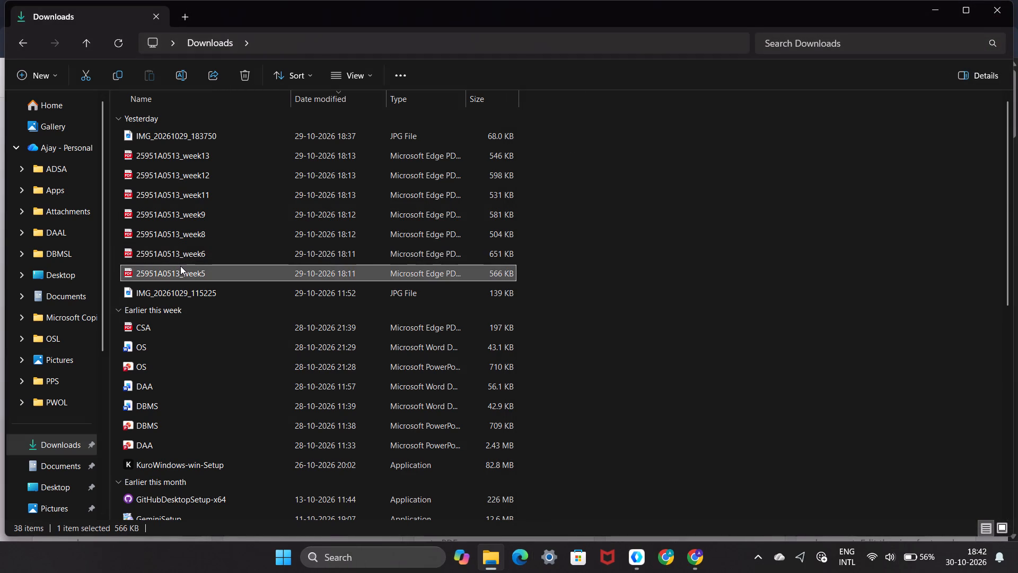
pyautogui.hotkey('shift', 'Up')
pyautogui.hotkey('shift', 'Up')
pyautogui.hotkey('shift', 'Up')
pyautogui.hotkey('shift', 'Up')
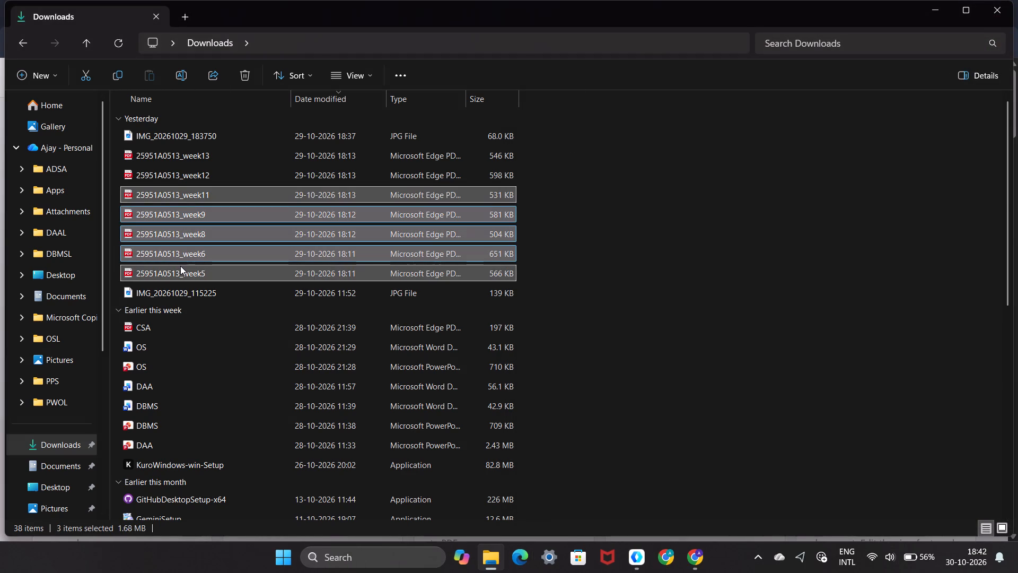
pyautogui.hotkey('shift', 'Up')
pyautogui.hotkey('shift', 'Up')
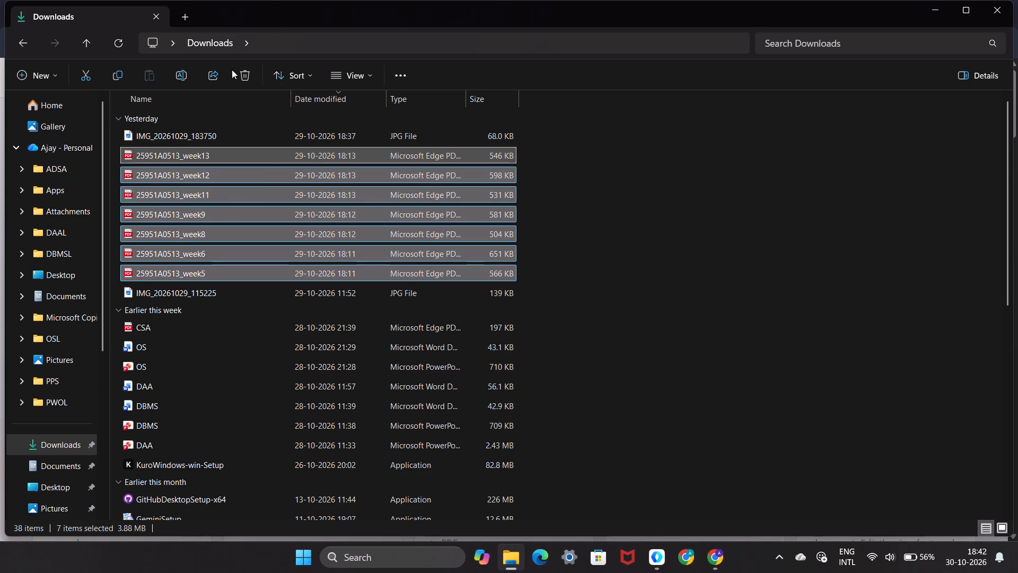
pyautogui.click(249, 78)
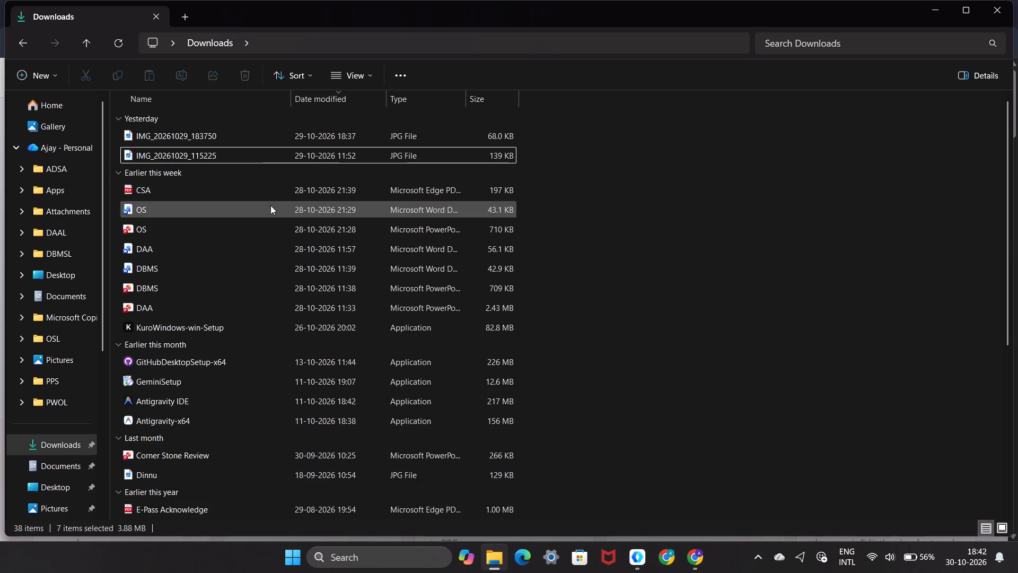
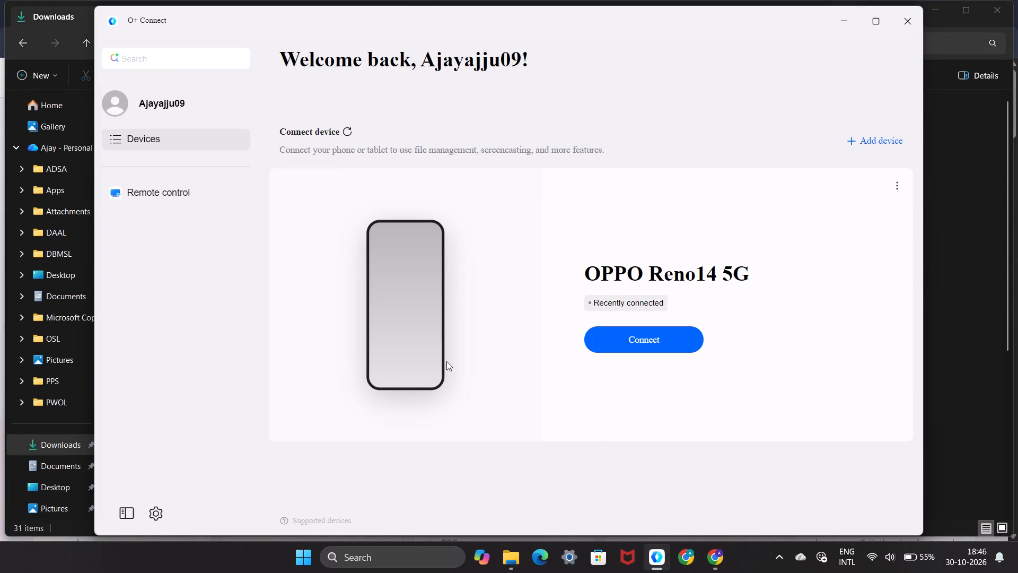
# Connect the OPPO Reno14 5G phone in O+ Connect, reopening the QR code pairing prompt as needed.
pyautogui.click(652, 338)
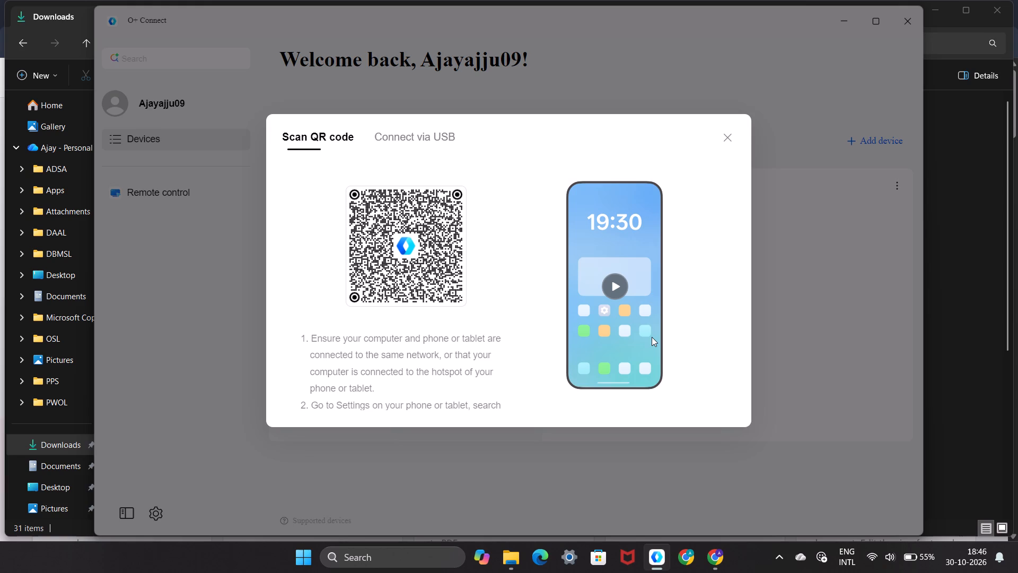
pyautogui.click(733, 140)
pyautogui.click(690, 340)
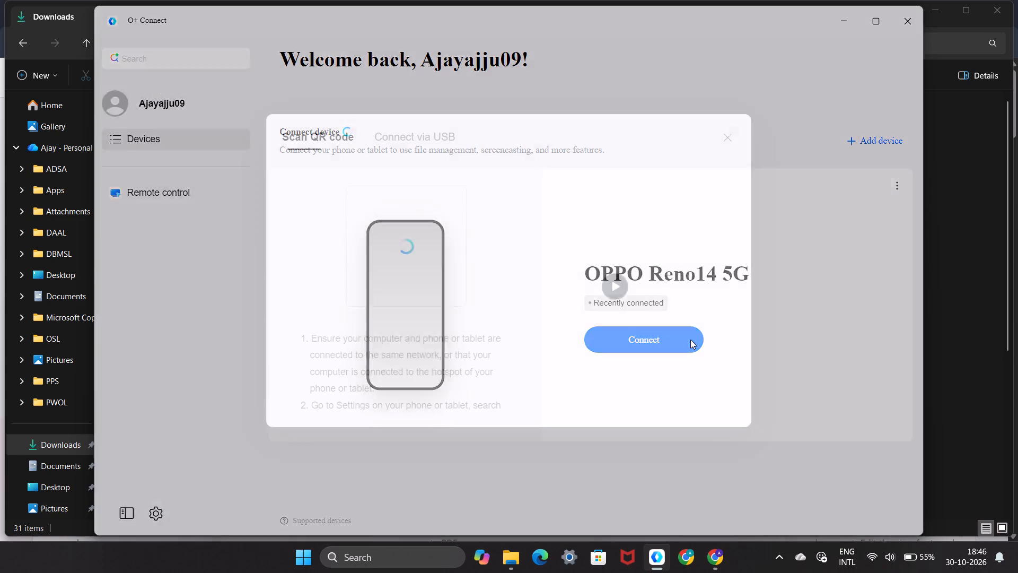
pyautogui.click(731, 136)
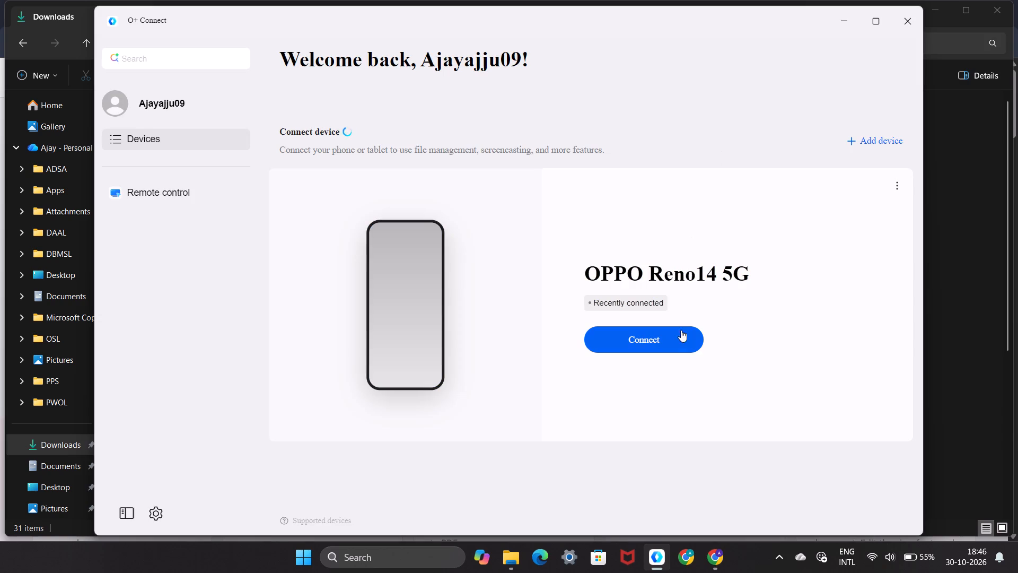
pyautogui.moveTo(680, 349); pyautogui.dragTo(677, 343)
pyautogui.click(724, 141)
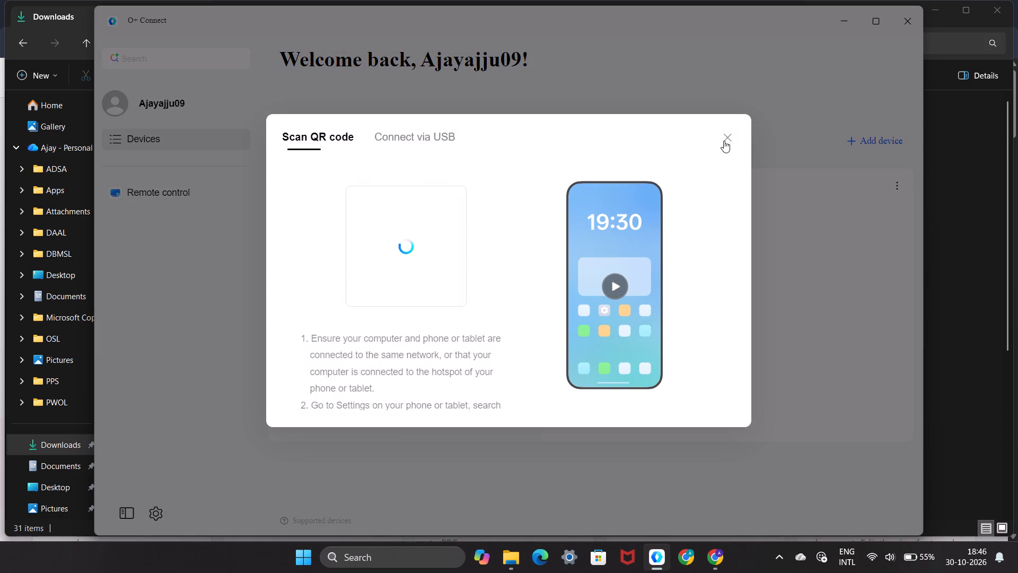
pyautogui.click(673, 340)
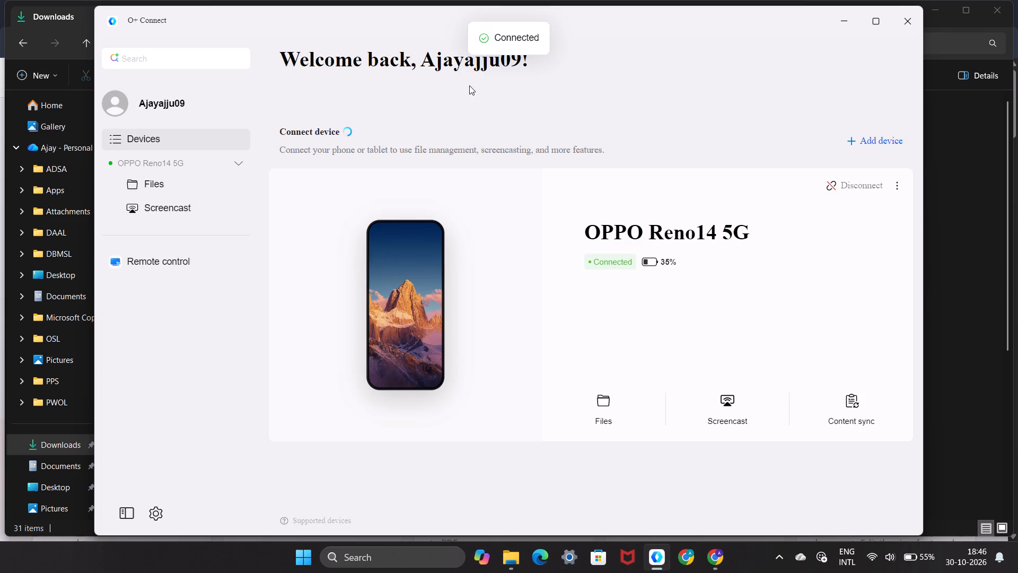
# Browse the image folders in the connected OPPO Reno14 5G phone's files.
pyautogui.click(608, 412)
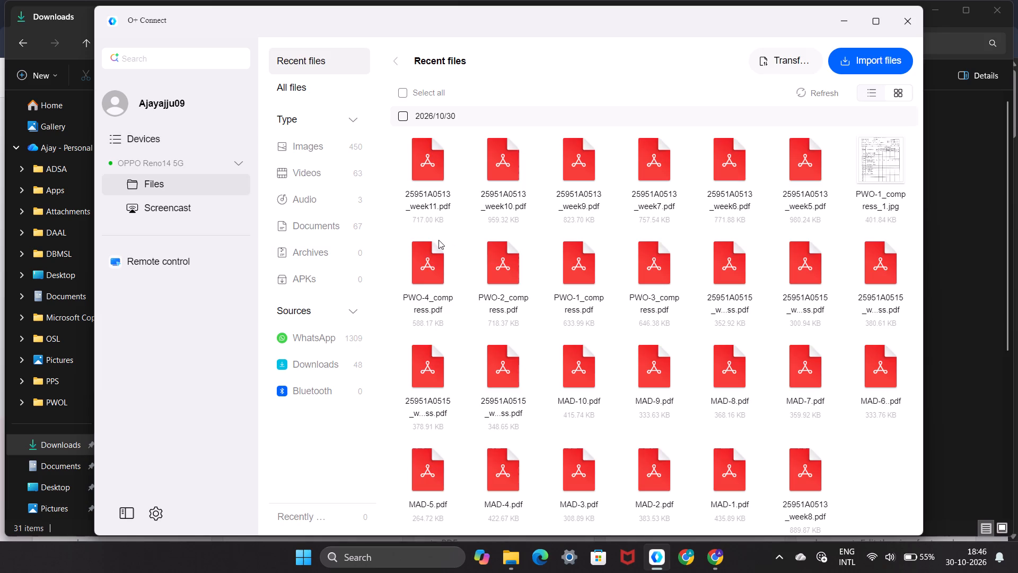
pyautogui.click(325, 147)
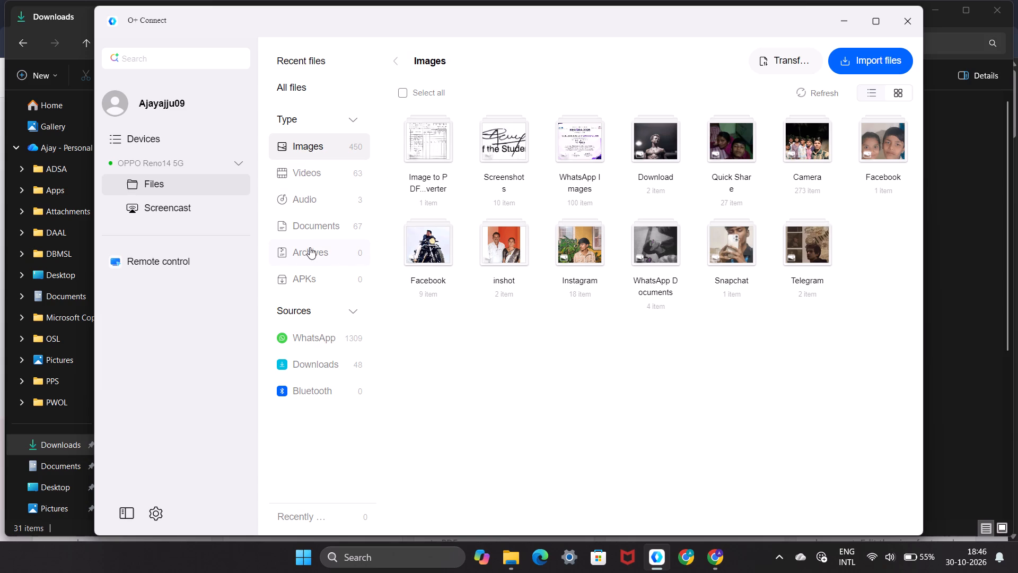
# Switch to Chrome, open iLovePDF's Edit PDF tool, and start selecting a PDF from Dropbox.
pyautogui.click(712, 559)
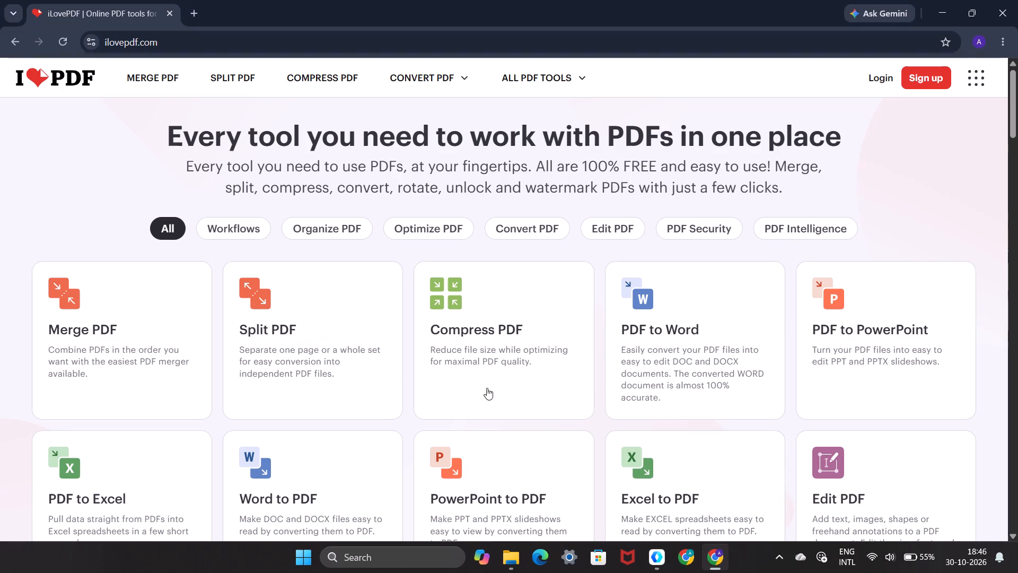
pyautogui.click(814, 464)
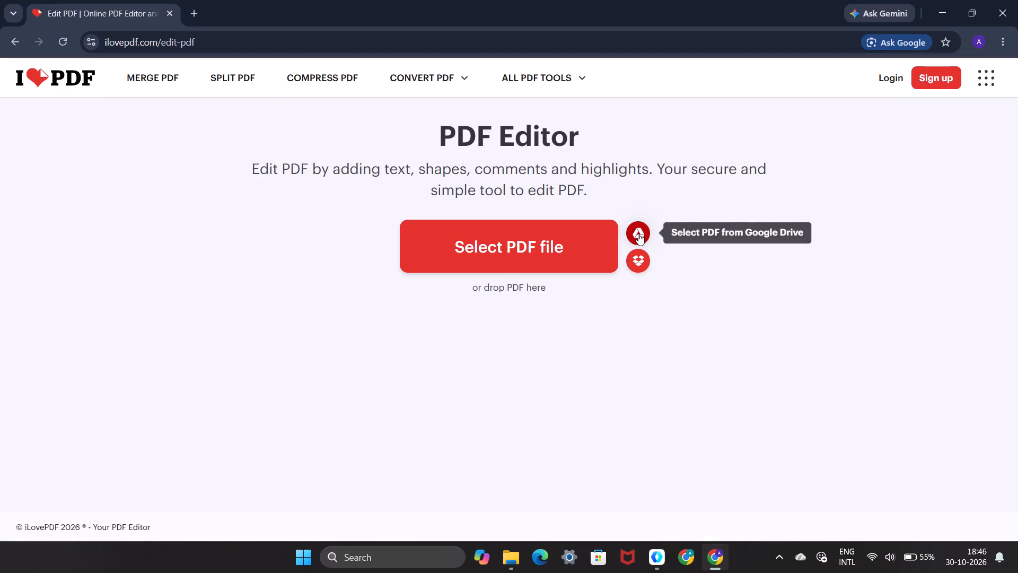
pyautogui.click(648, 264)
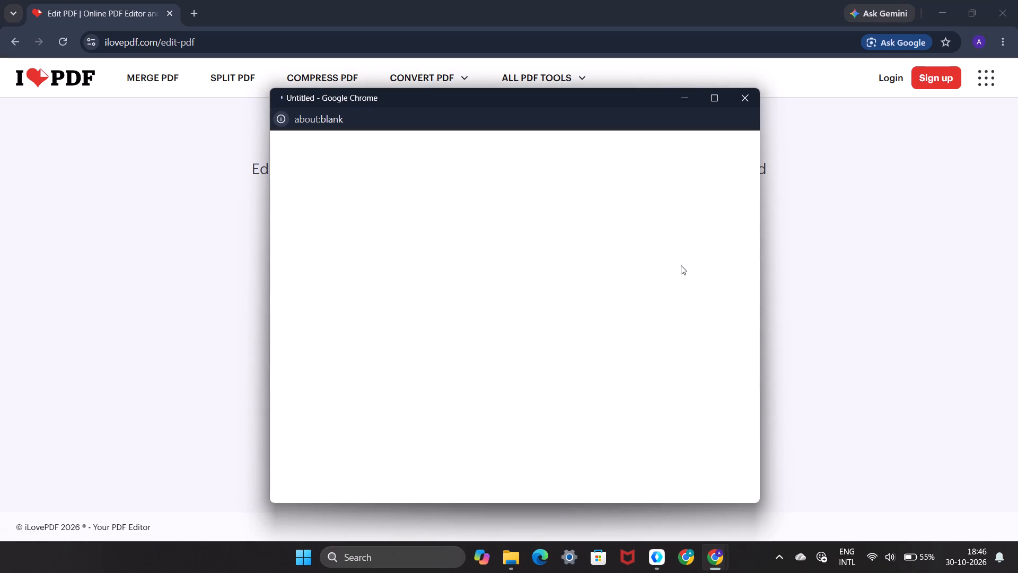
# Close the blank browser pop-up and place a narrowed O+ Connect window beside the iLovePDF PDF Editor page.
pyautogui.click(742, 104)
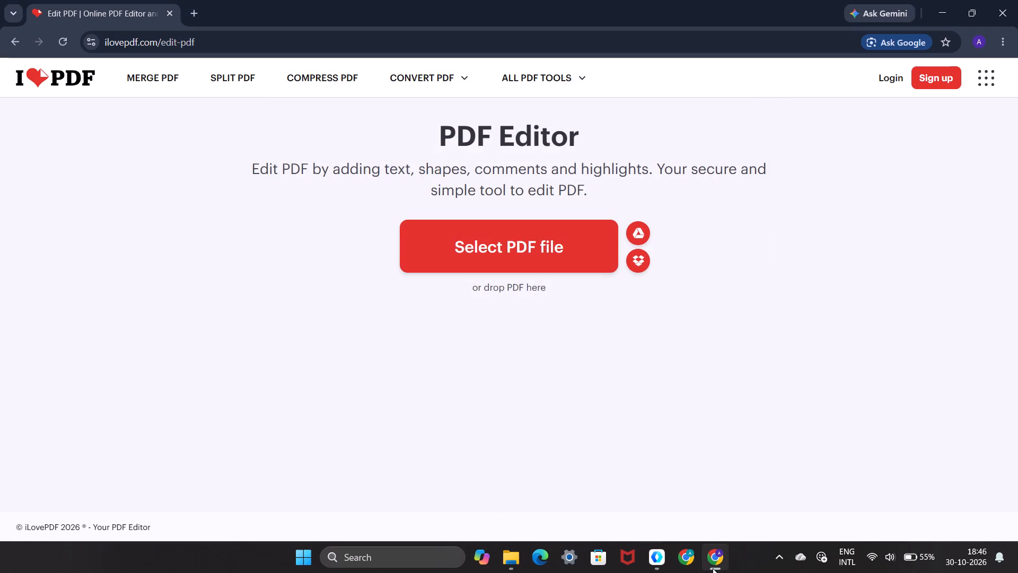
pyautogui.click(653, 482)
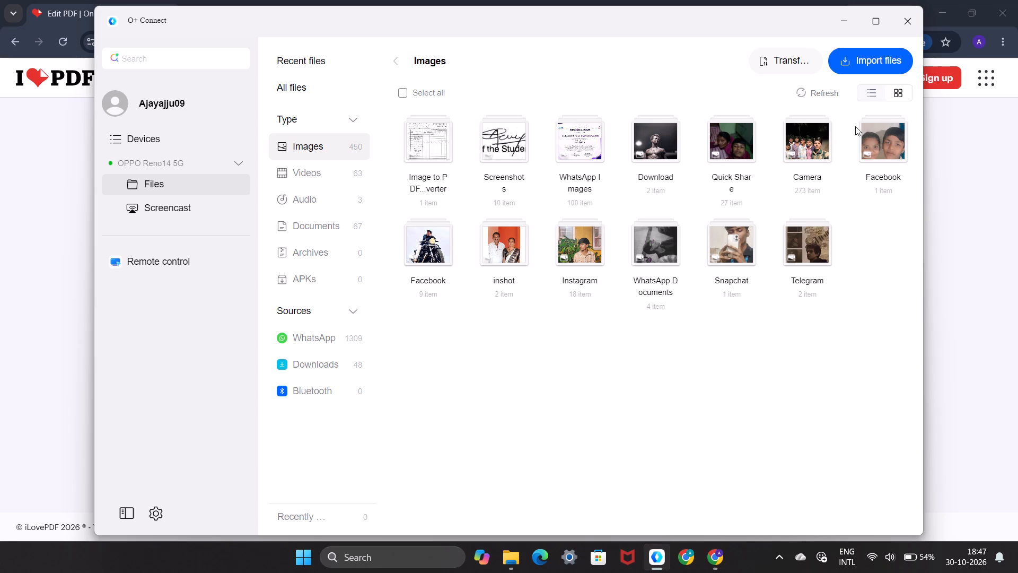
pyautogui.moveTo(645, 15); pyautogui.dragTo(280, 38)
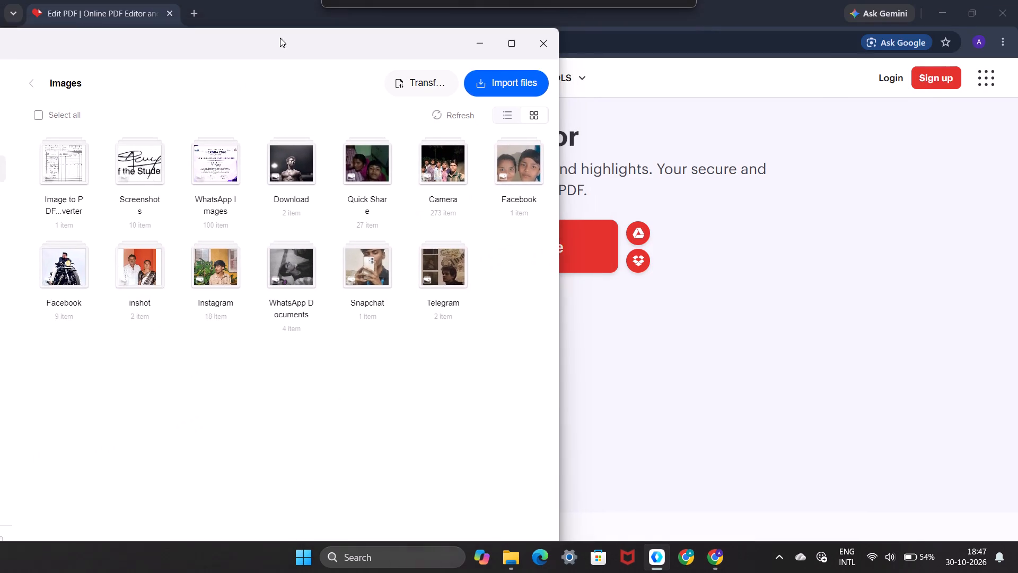
pyautogui.moveTo(280, 38); pyautogui.dragTo(235, 57)
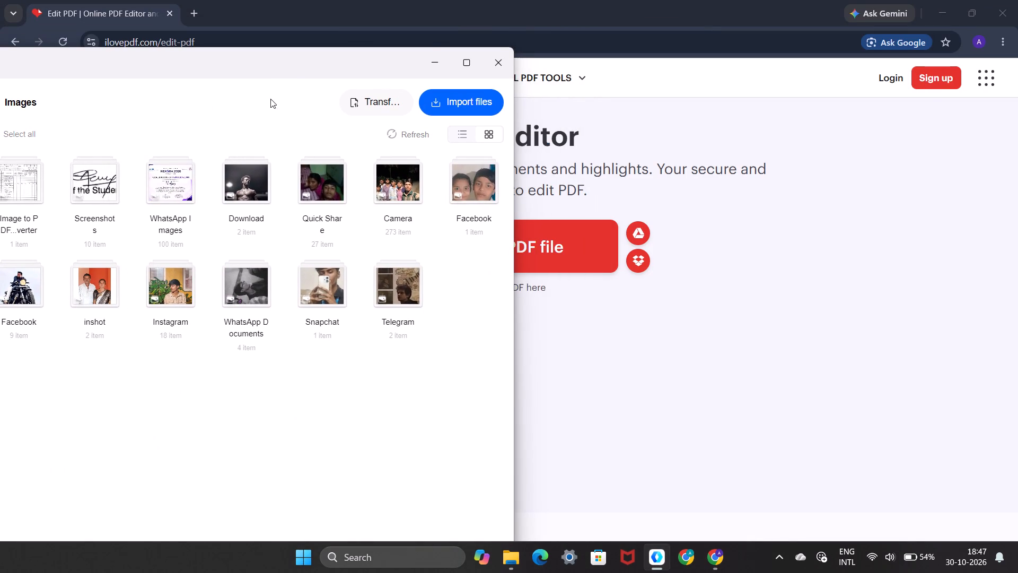
pyautogui.moveTo(258, 61); pyautogui.dragTo(575, 21)
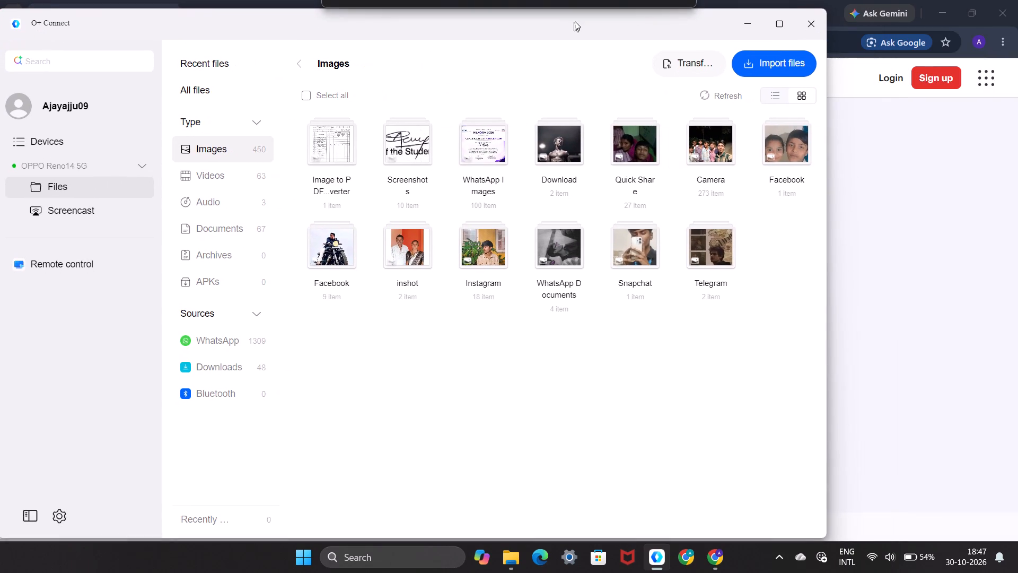
pyautogui.moveTo(575, 21); pyautogui.dragTo(575, 20)
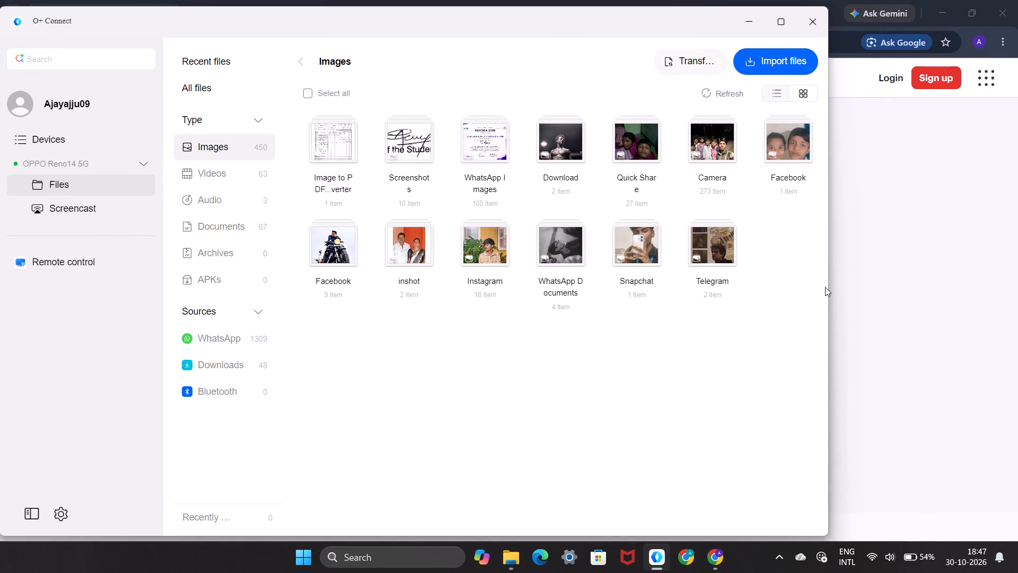
pyautogui.moveTo(826, 283); pyautogui.dragTo(402, 323)
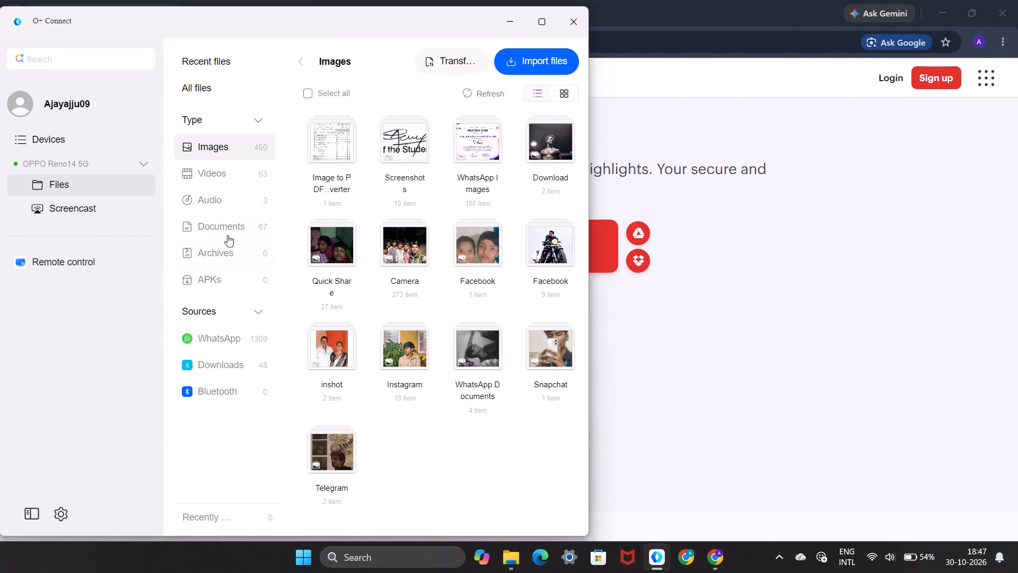
# Load the week5 lab PDF from the phone's Documents into the iLovePDF PDF Editor.
pyautogui.click(229, 228)
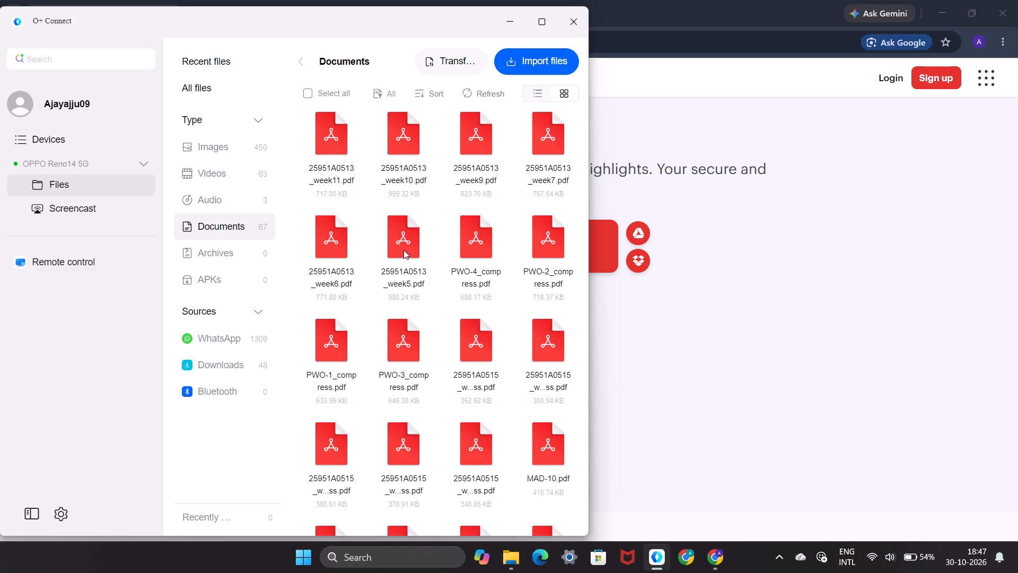
pyautogui.moveTo(400, 246); pyautogui.dragTo(617, 263)
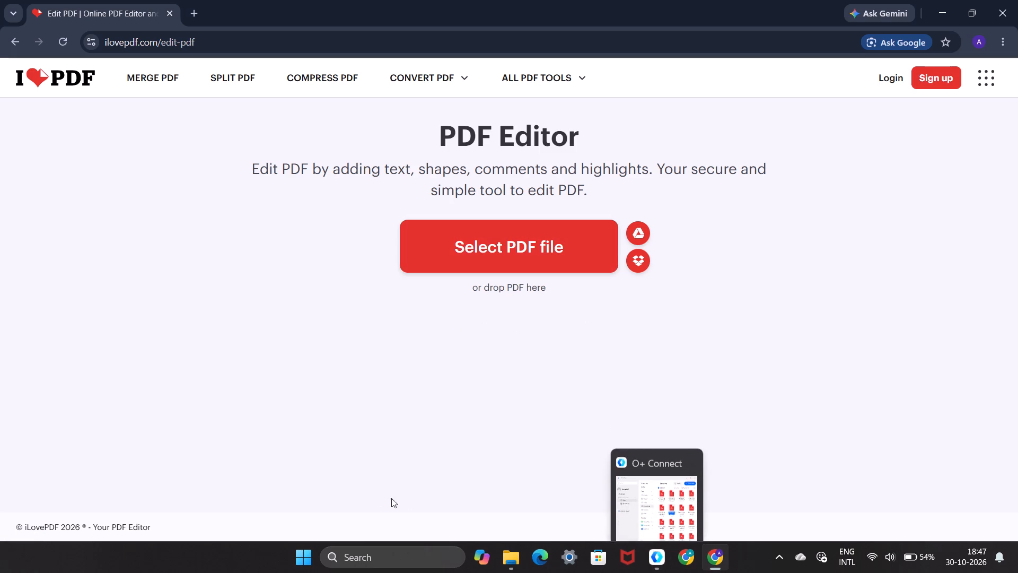
pyautogui.click(660, 555)
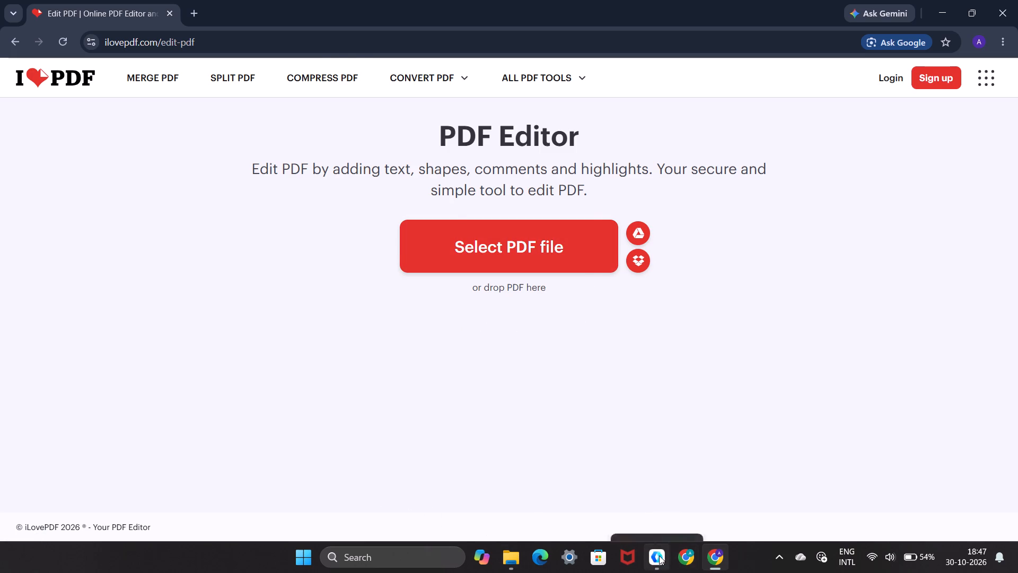
pyautogui.moveTo(396, 247); pyautogui.dragTo(565, 320)
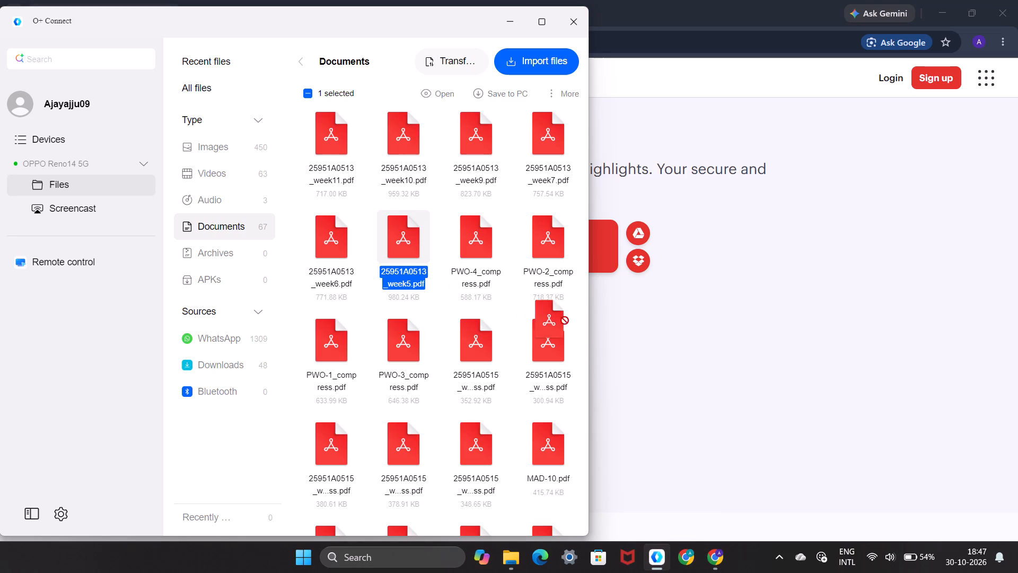
pyautogui.moveTo(565, 320); pyautogui.dragTo(613, 306)
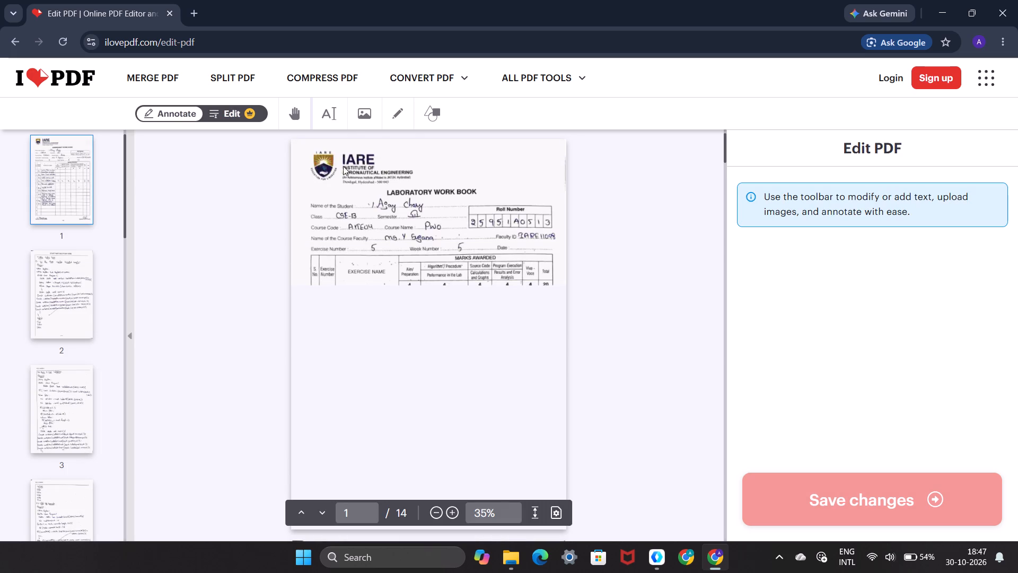
# Insert the IMG_20261029_115225 header image on page 1 and enlarge it to page width over the existing laboratory work book header.
pyautogui.click(365, 118)
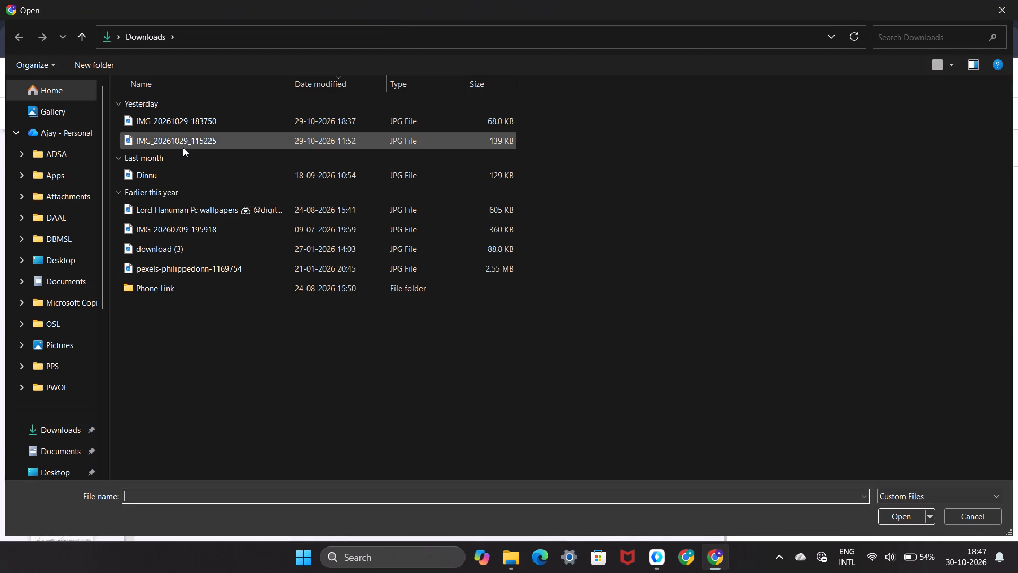
pyautogui.click(183, 146)
pyautogui.press('Return')
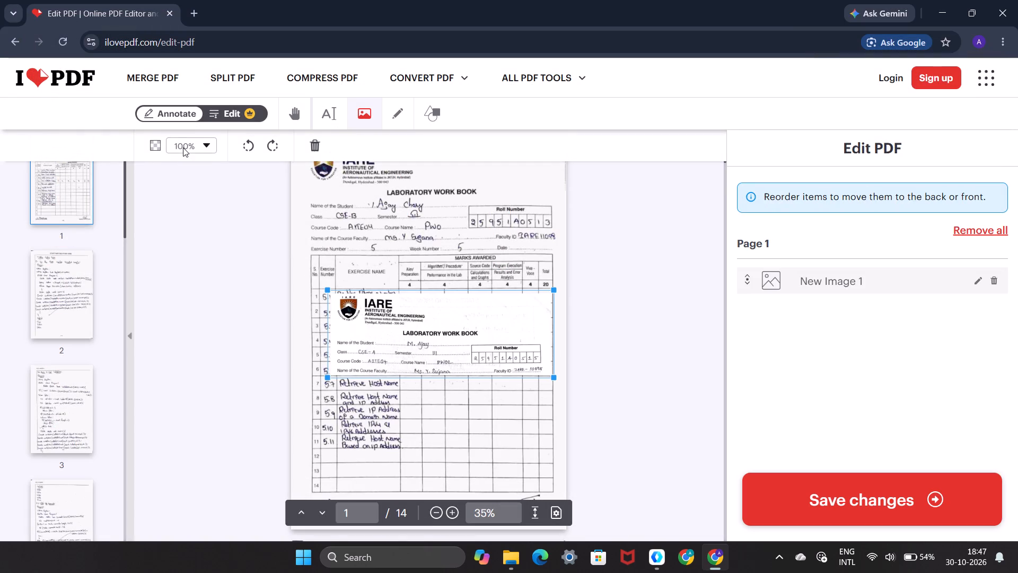
pyautogui.moveTo(422, 332); pyautogui.dragTo(373, 16)
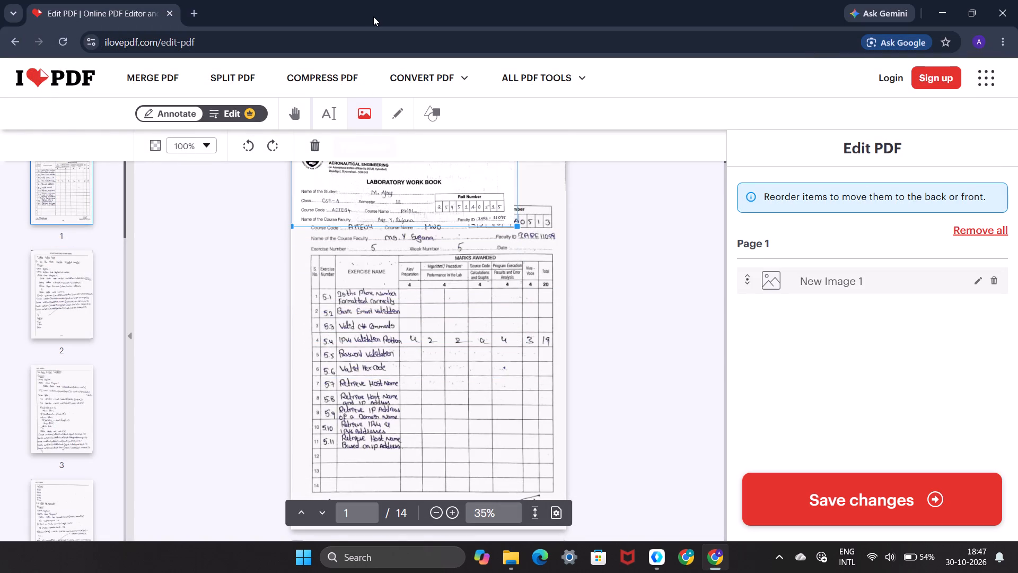
pyautogui.moveTo(373, 16); pyautogui.dragTo(407, 220)
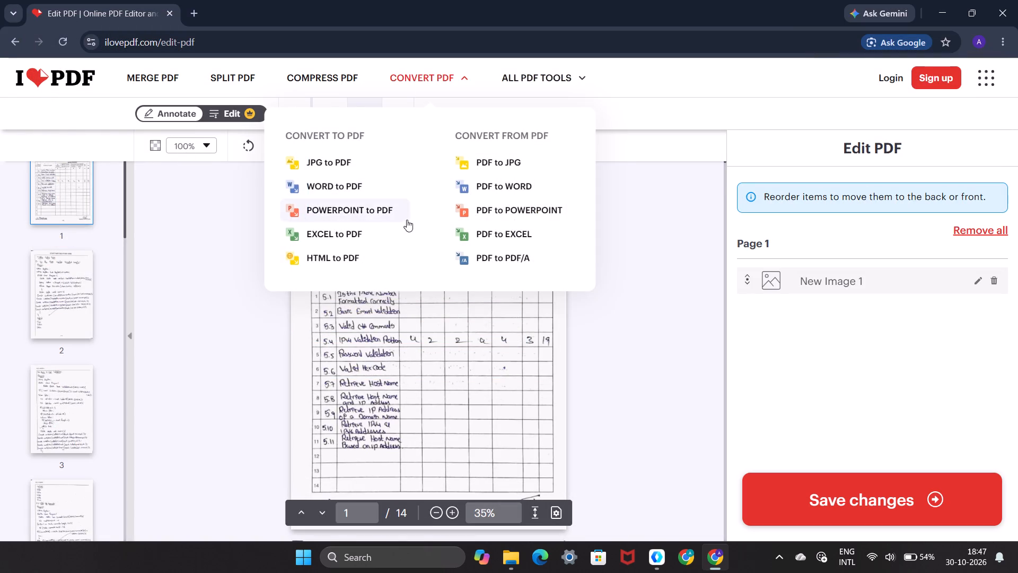
pyautogui.moveTo(407, 220); pyautogui.dragTo(407, 225)
pyautogui.scroll(3, 437, 335)
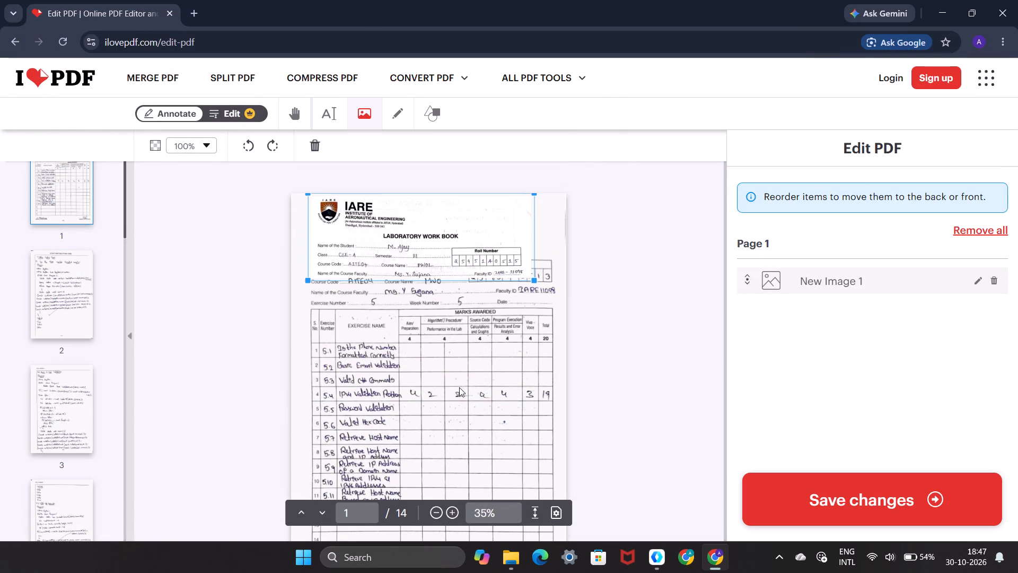
pyautogui.moveTo(417, 247); pyautogui.dragTo(375, 245)
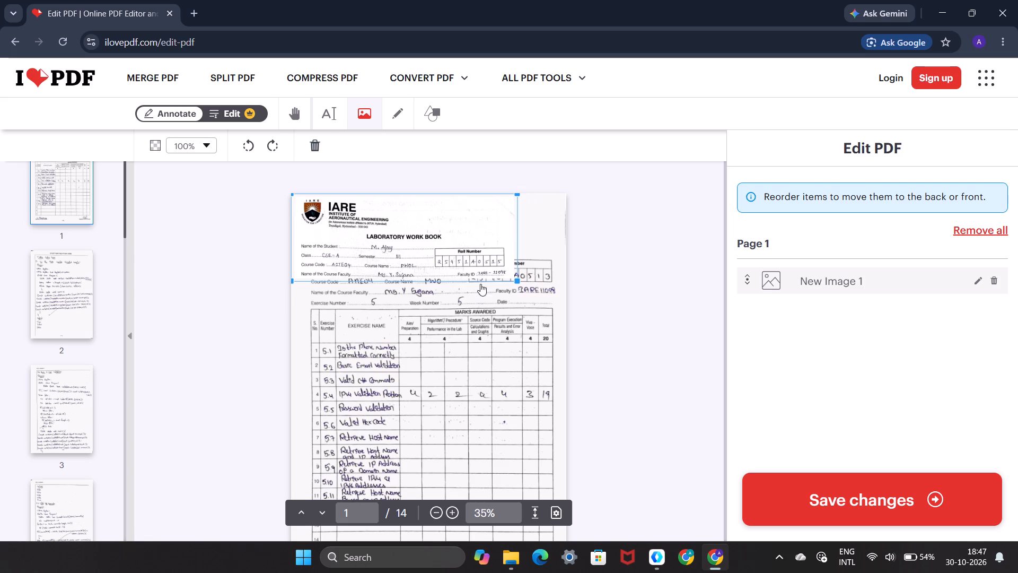
pyautogui.moveTo(516, 280); pyautogui.dragTo(559, 298)
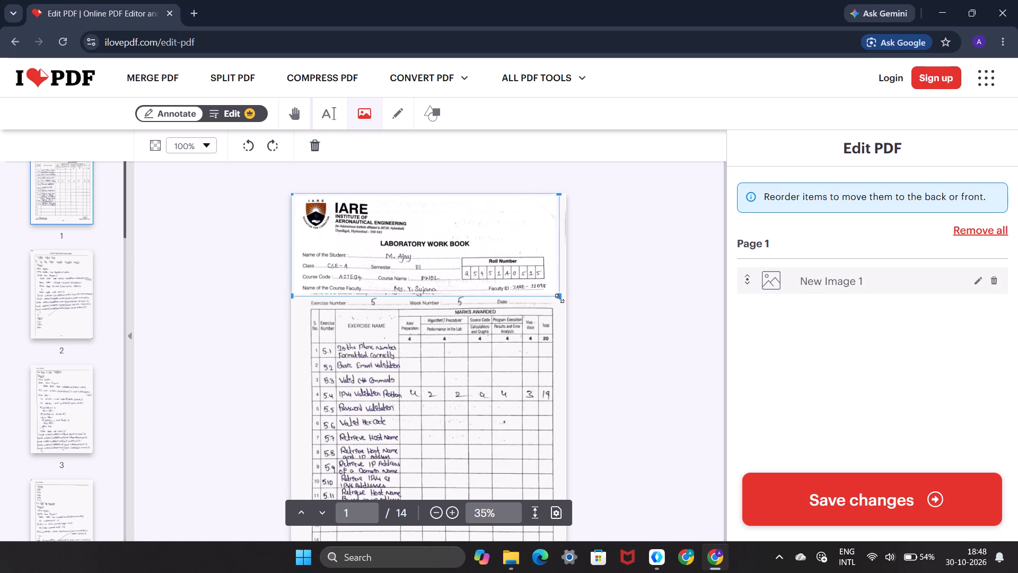
pyautogui.moveTo(559, 298); pyautogui.dragTo(569, 303)
pyautogui.click(512, 363)
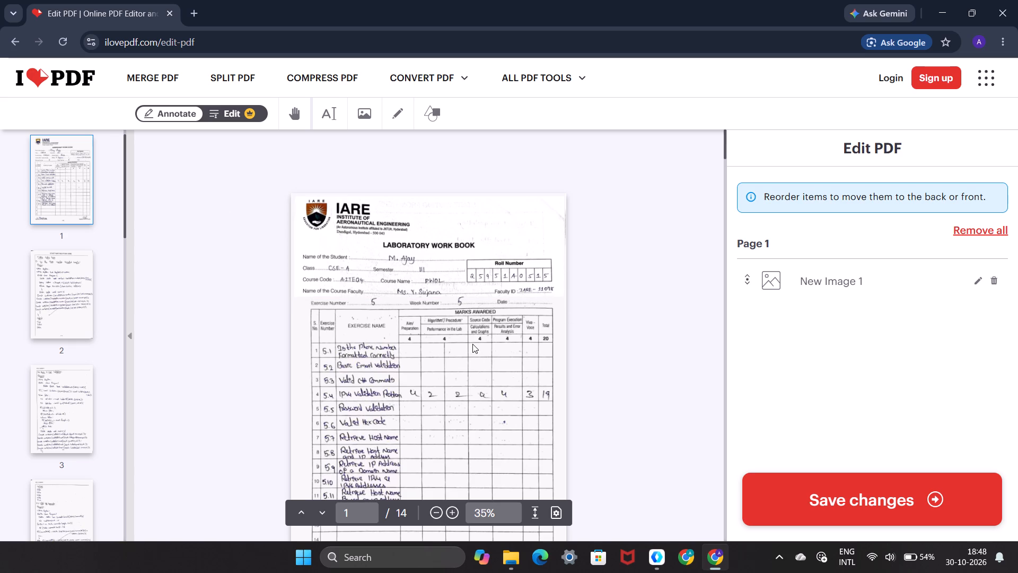
# Insert the IMG_20261029_183750 signature image at the bottom of page 1 and shrink it near the Signature of the Student area.
pyautogui.scroll(-4, 475, 346)
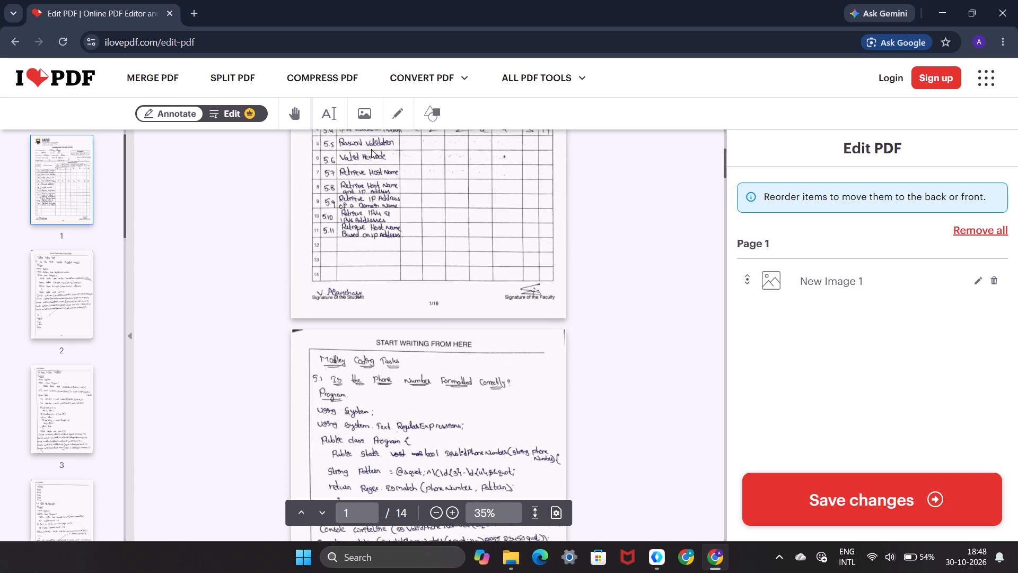
pyautogui.click(369, 115)
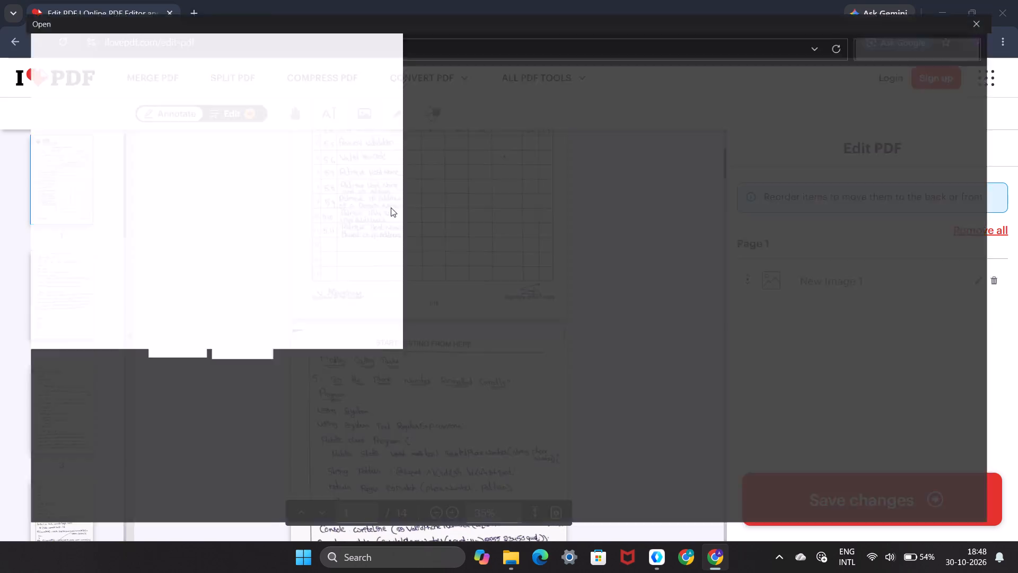
pyautogui.click(201, 126)
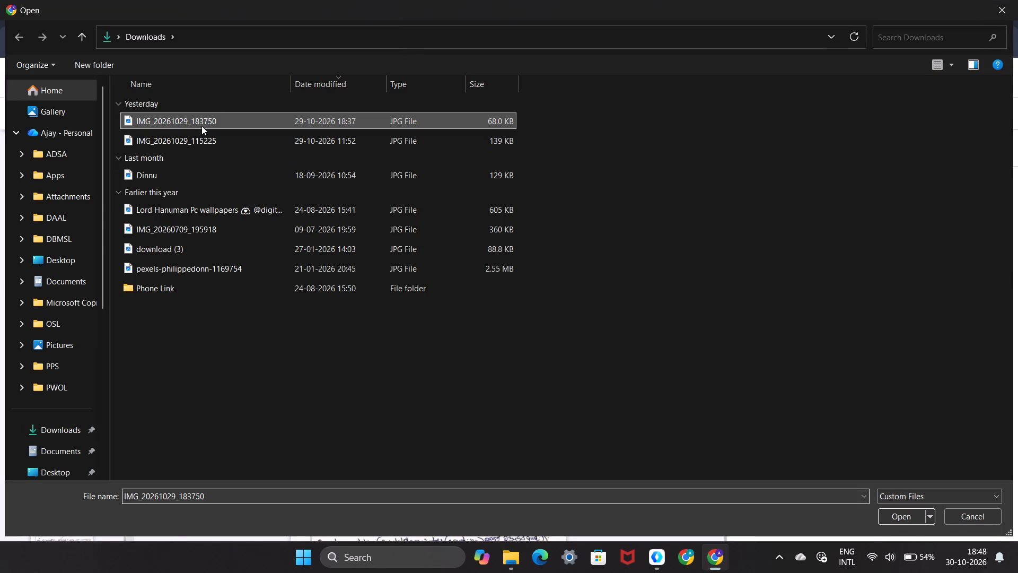
pyautogui.click(897, 517)
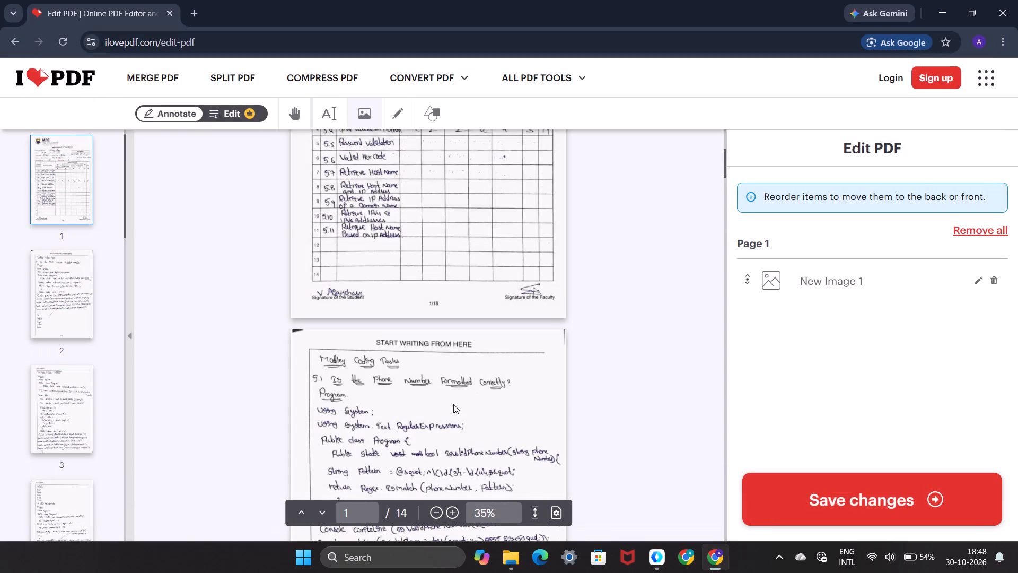
pyautogui.moveTo(414, 224); pyautogui.dragTo(339, 296)
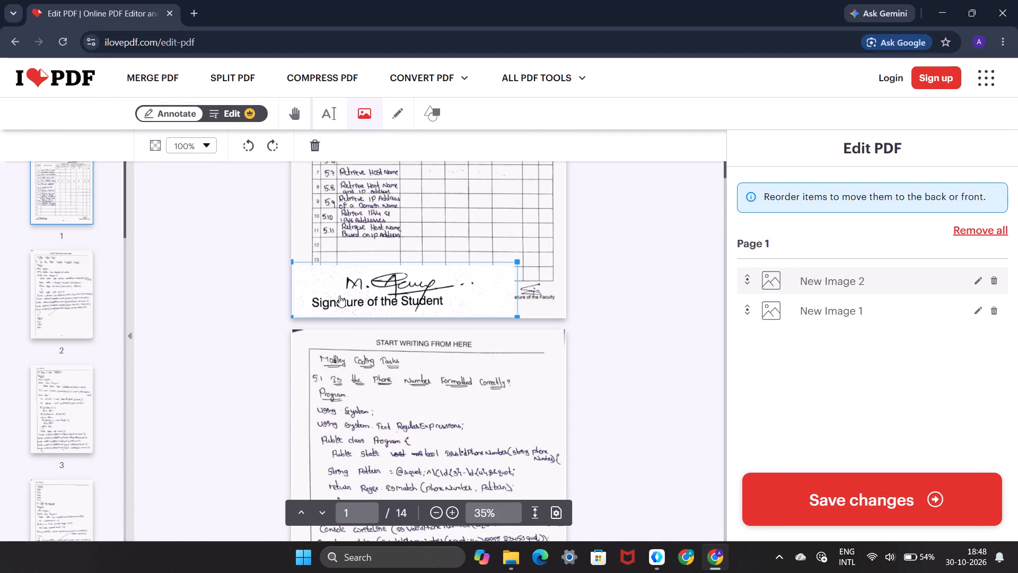
pyautogui.moveTo(339, 296); pyautogui.dragTo(339, 297)
pyautogui.moveTo(516, 264); pyautogui.dragTo(398, 299)
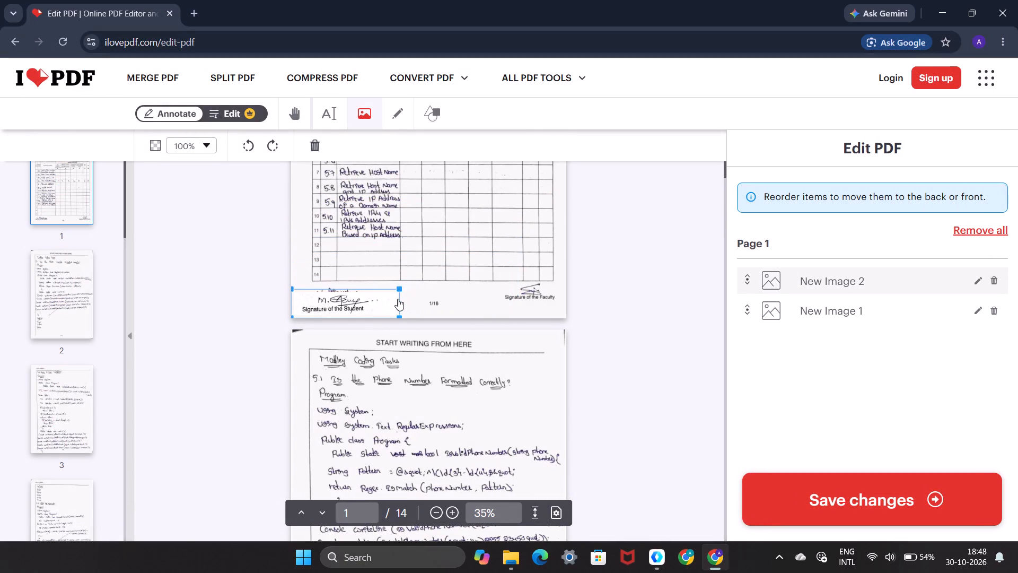
pyautogui.moveTo(398, 299); pyautogui.dragTo(410, 294)
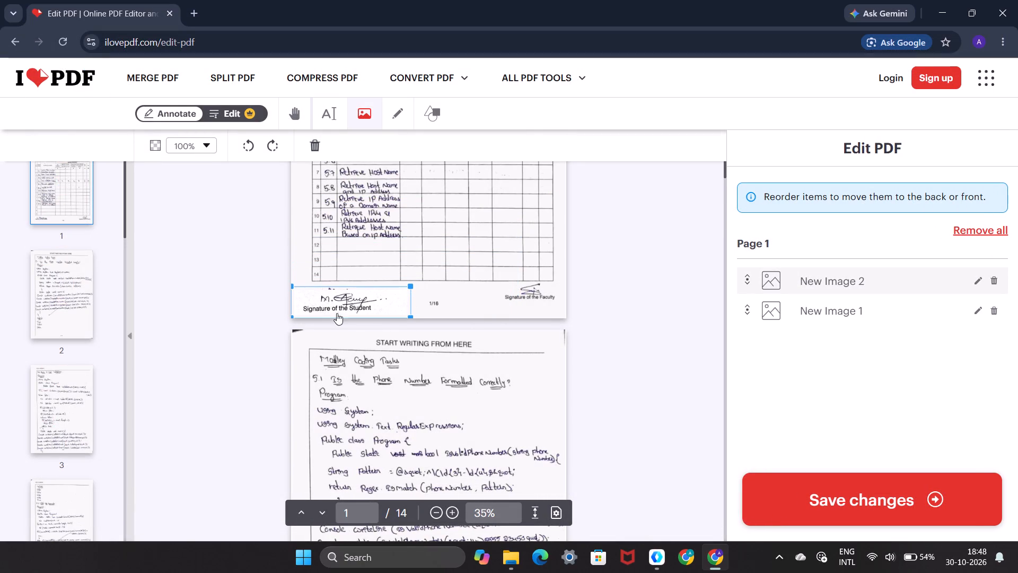
# Fine-tune the signature image's size and position so it covers the existing student signature and its label below the marks table.
pyautogui.moveTo(359, 297); pyautogui.dragTo(362, 294)
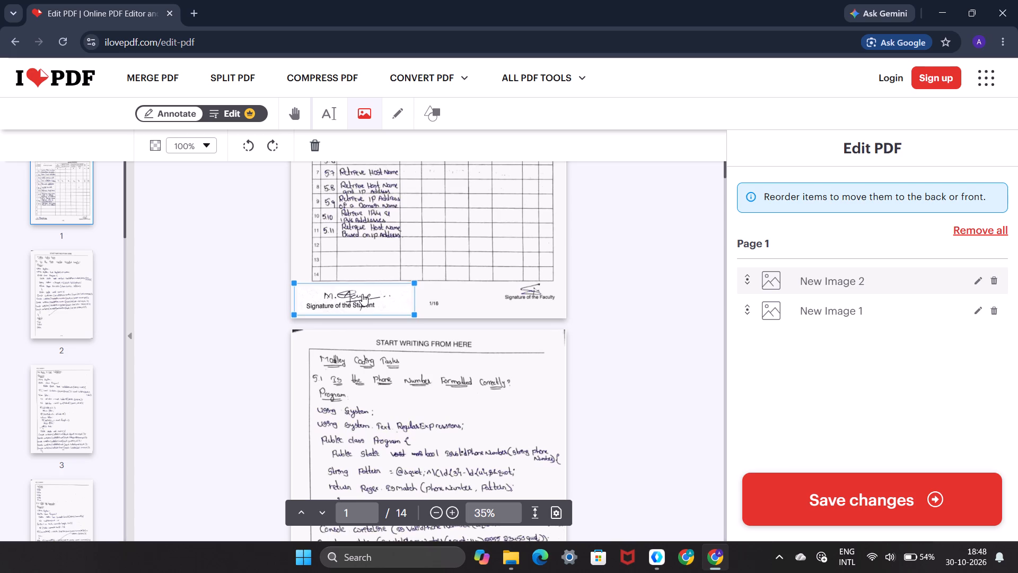
pyautogui.moveTo(362, 294); pyautogui.dragTo(364, 293)
pyautogui.moveTo(416, 315); pyautogui.dragTo(414, 314)
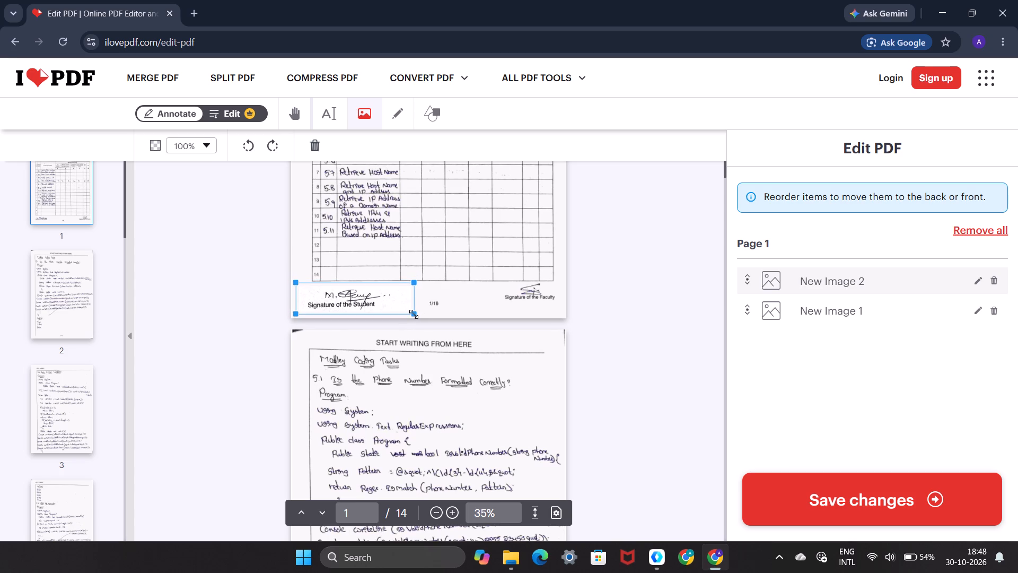
pyautogui.moveTo(414, 314); pyautogui.dragTo(405, 313)
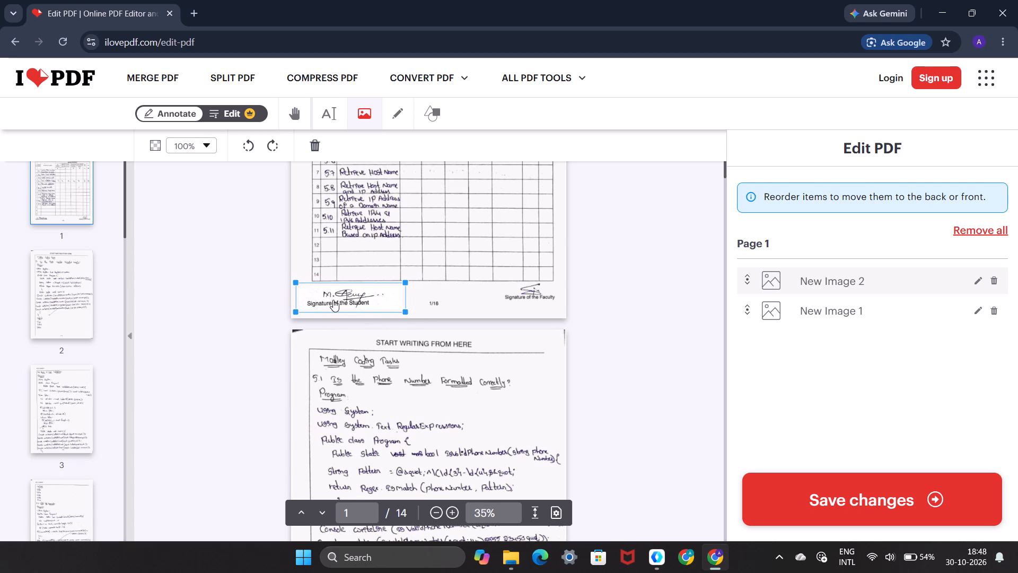
pyautogui.moveTo(295, 313); pyautogui.dragTo(309, 309)
pyautogui.click(356, 298)
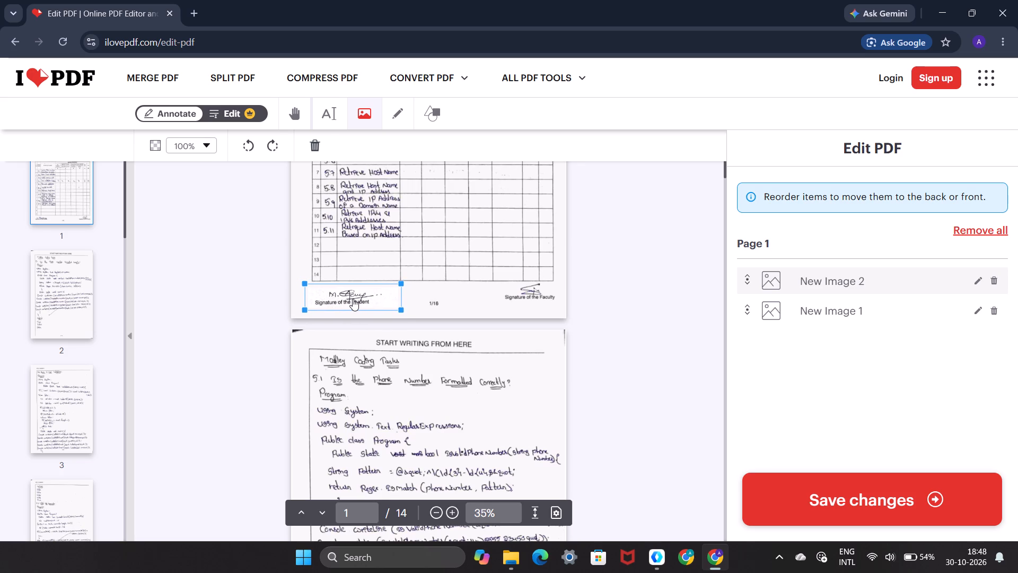
pyautogui.click(413, 345)
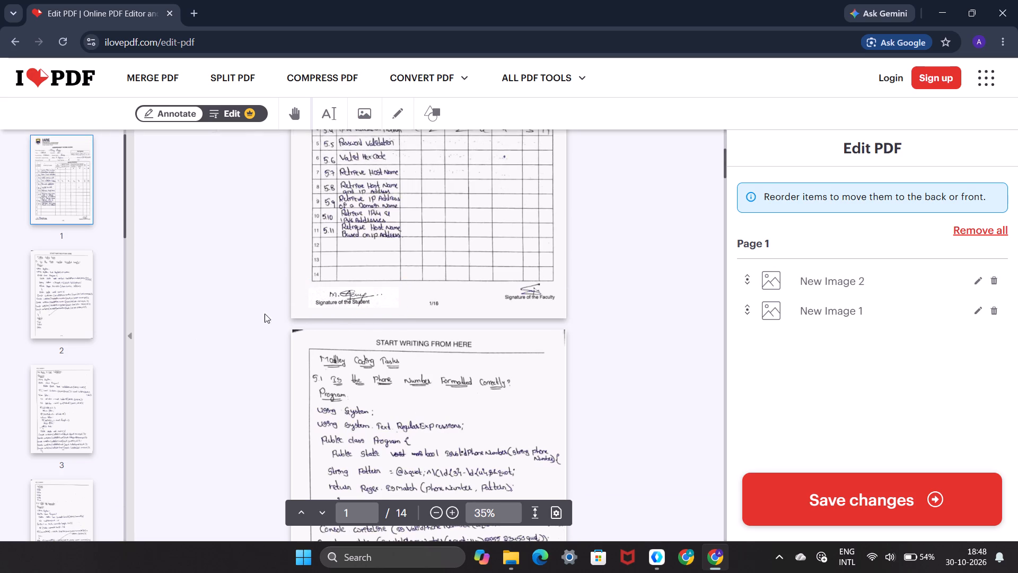
pyautogui.click(328, 299)
pyautogui.click(306, 308)
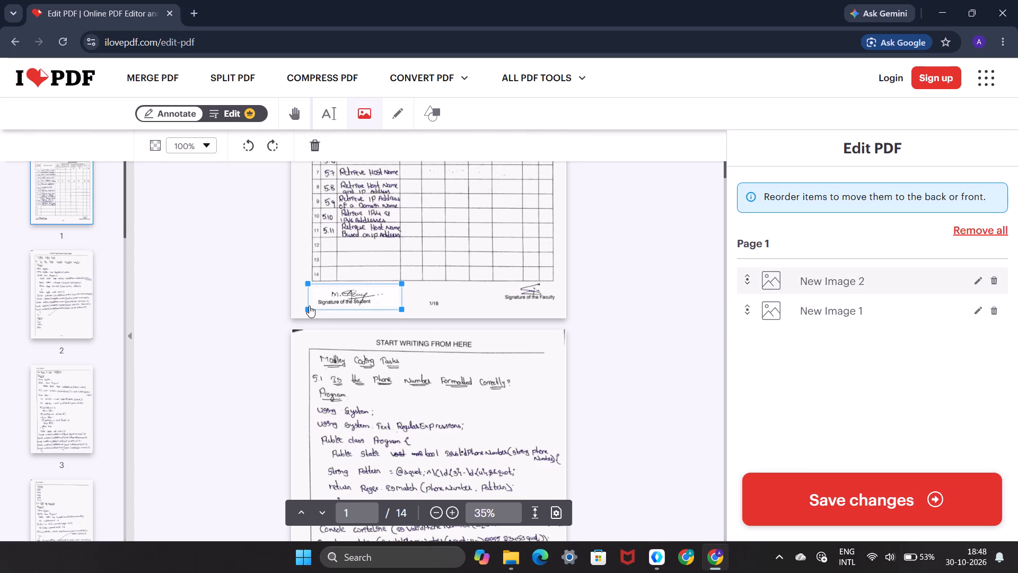
pyautogui.click(326, 338)
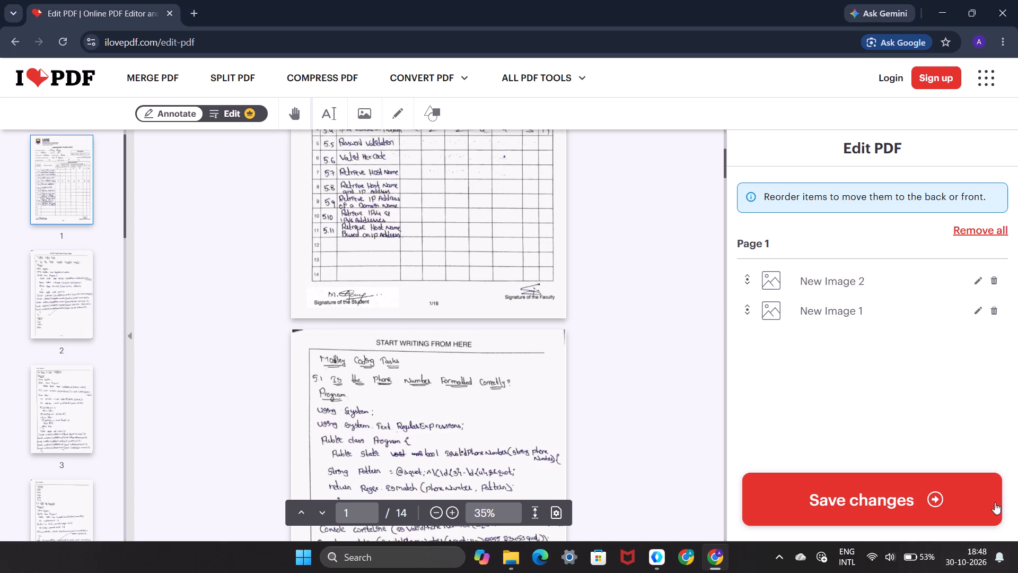
# Save the changes to the week5 PDF and download the edited file.
pyautogui.click(890, 515)
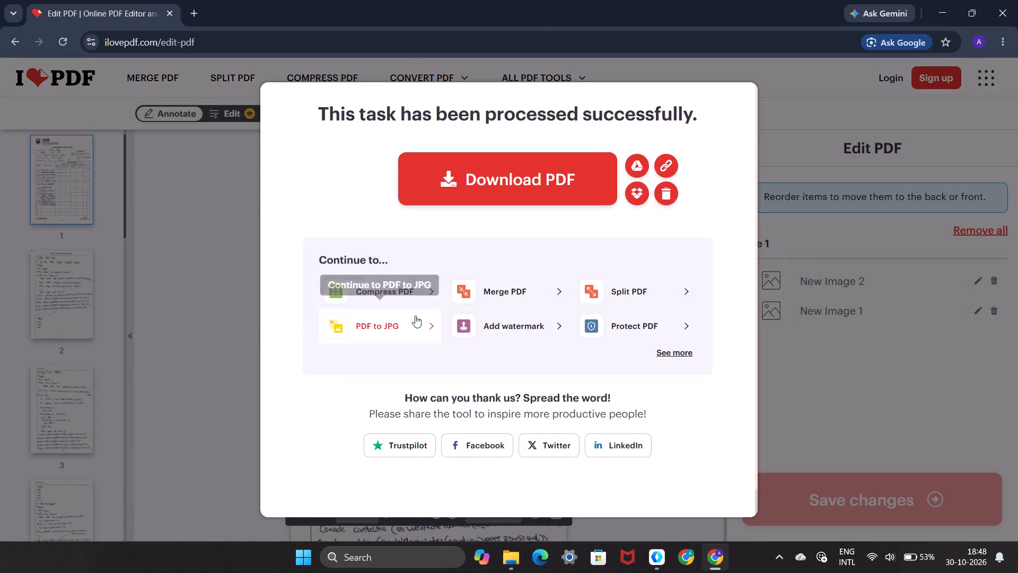
pyautogui.click(546, 179)
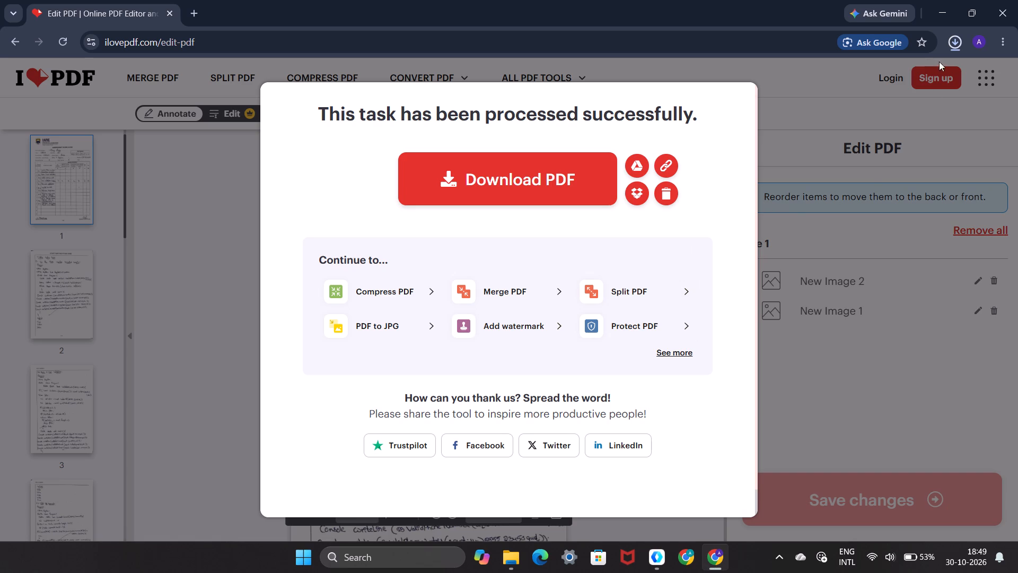
# Open the downloaded week5 PDF in the browser and examine the header and student signature overlays on page 1.
pyautogui.click(956, 39)
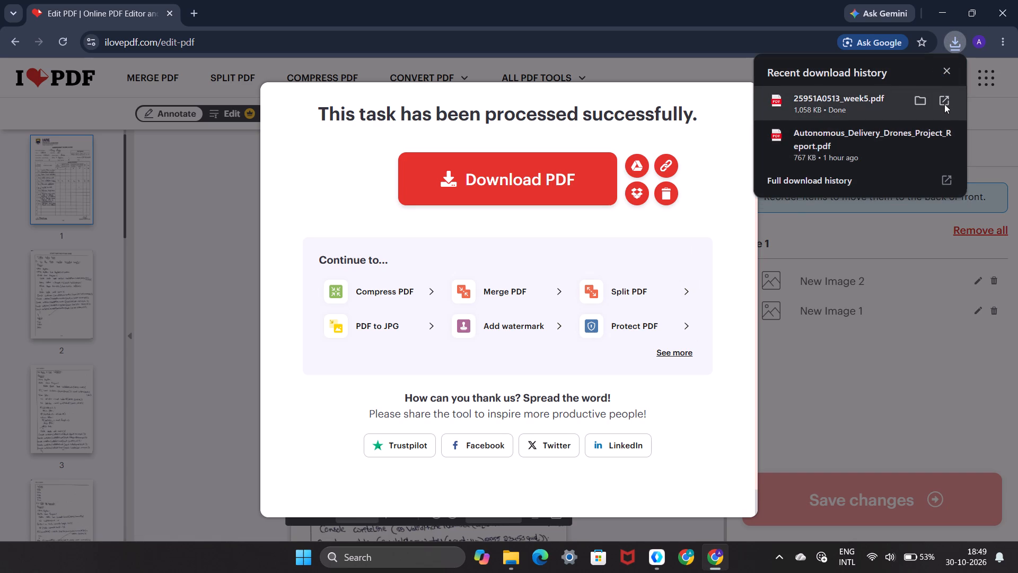
pyautogui.click(945, 97)
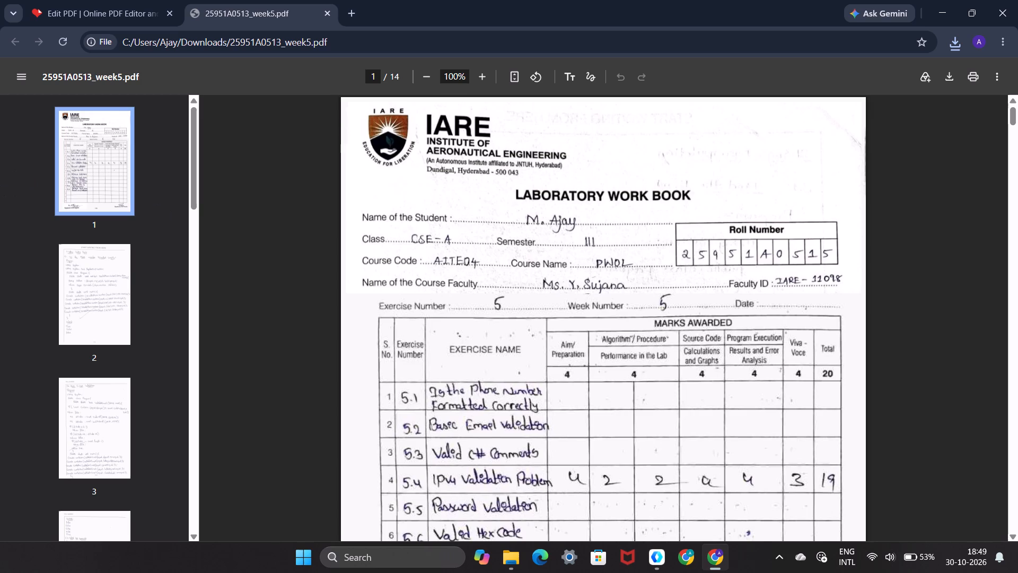
pyautogui.scroll(-9, 605, 326)
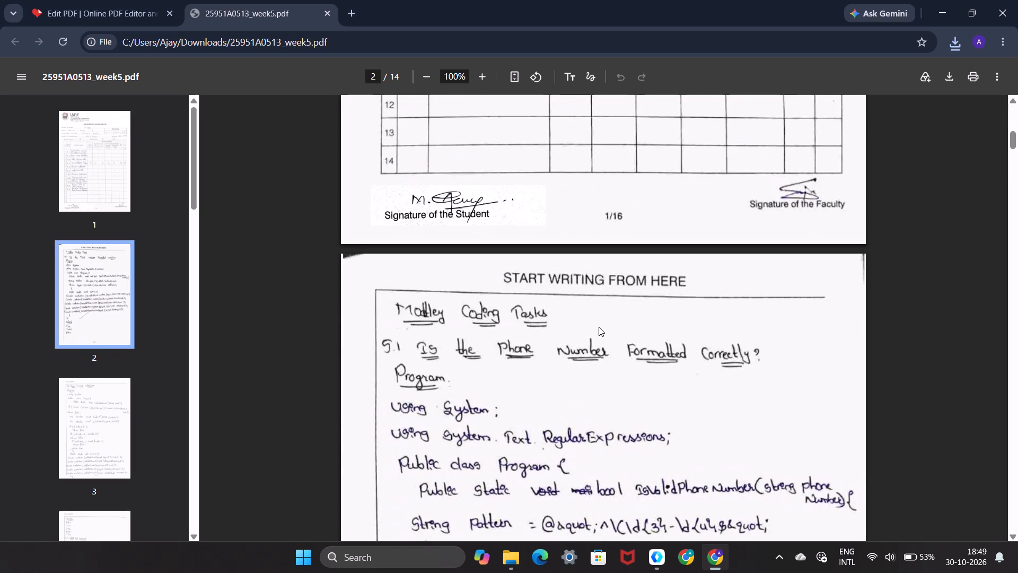
pyautogui.scroll(2, 596, 327)
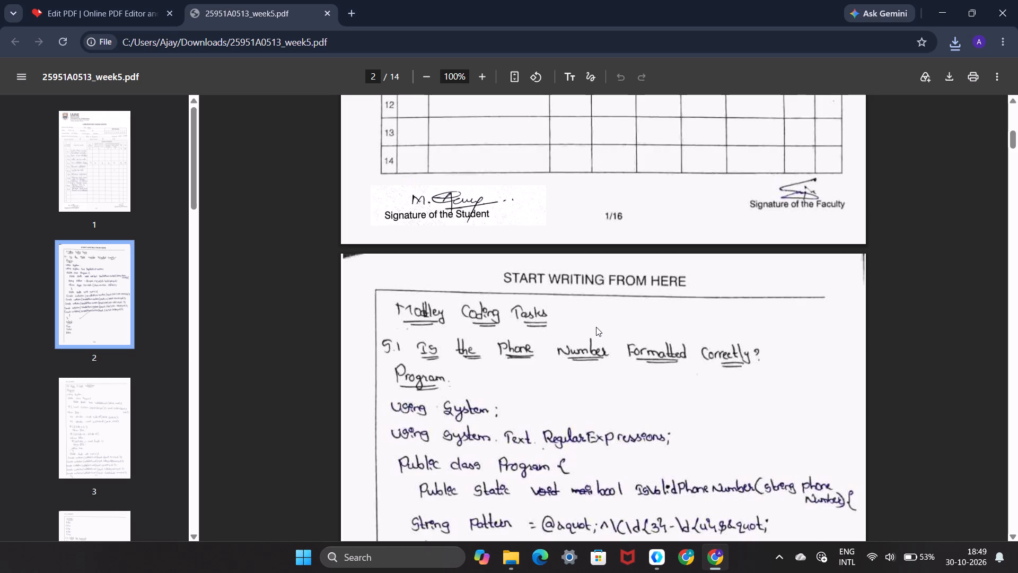
pyautogui.scroll(8, 596, 327)
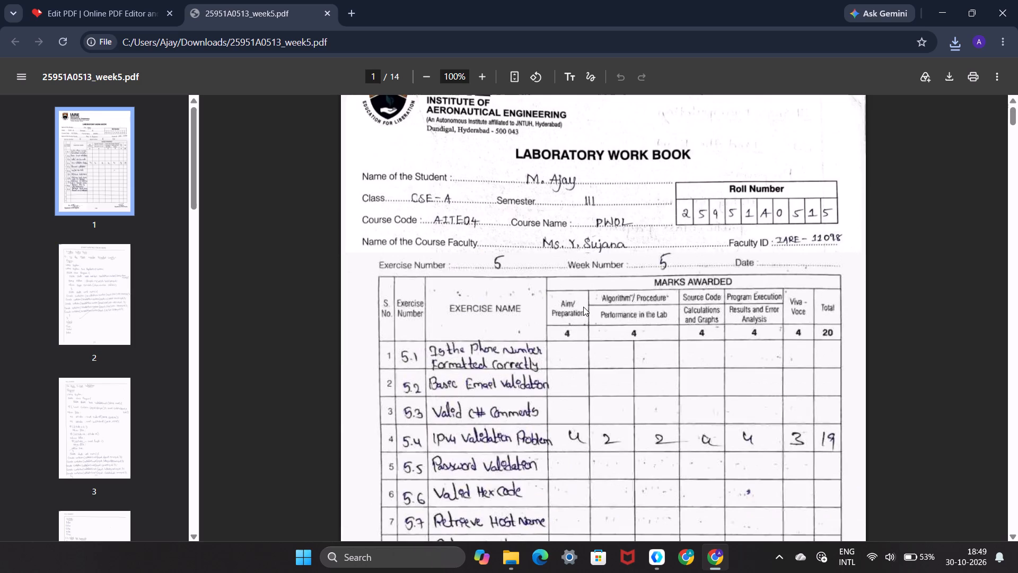
pyautogui.scroll(-5, 581, 311)
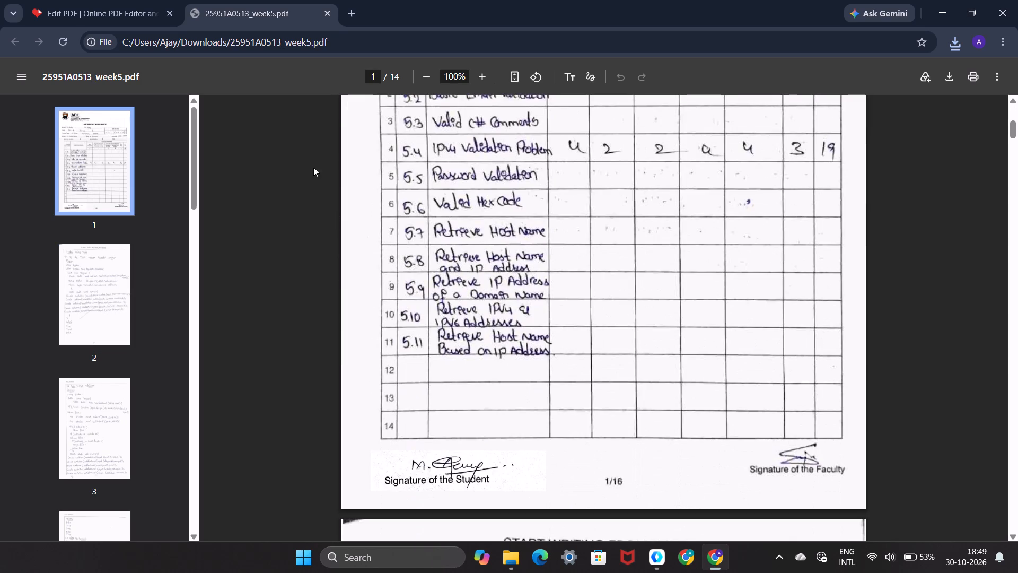
# Search Google for samvidhaiare in a new browser tab and reload the page.
pyautogui.click(126, 8)
pyautogui.click(262, 2)
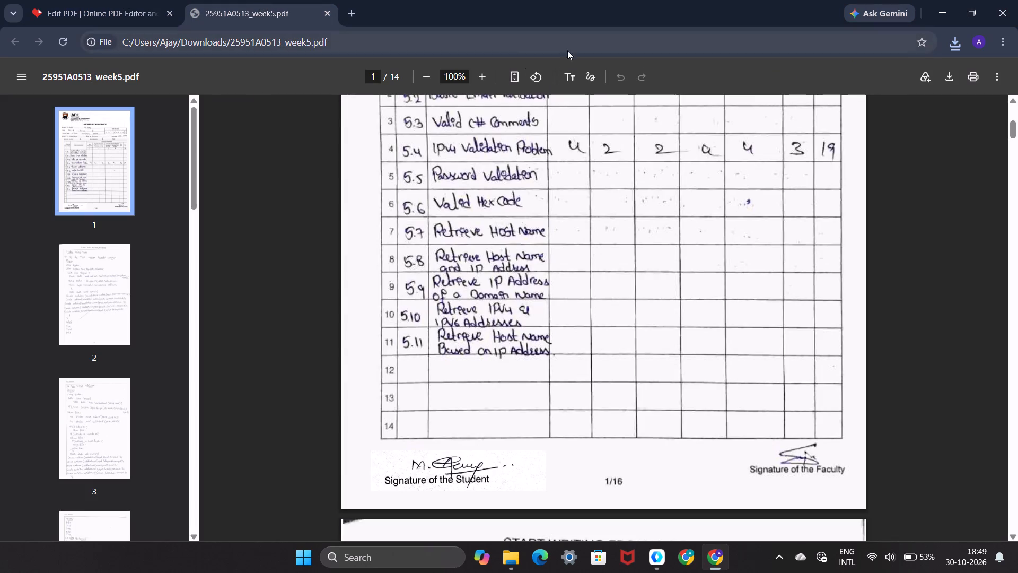
pyautogui.click(350, 11)
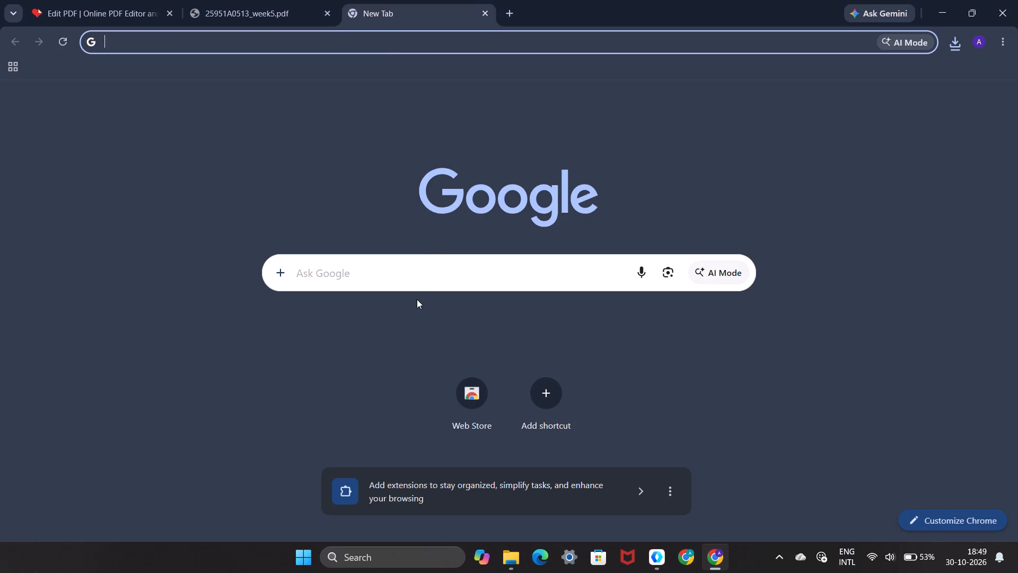
pyautogui.click(413, 279)
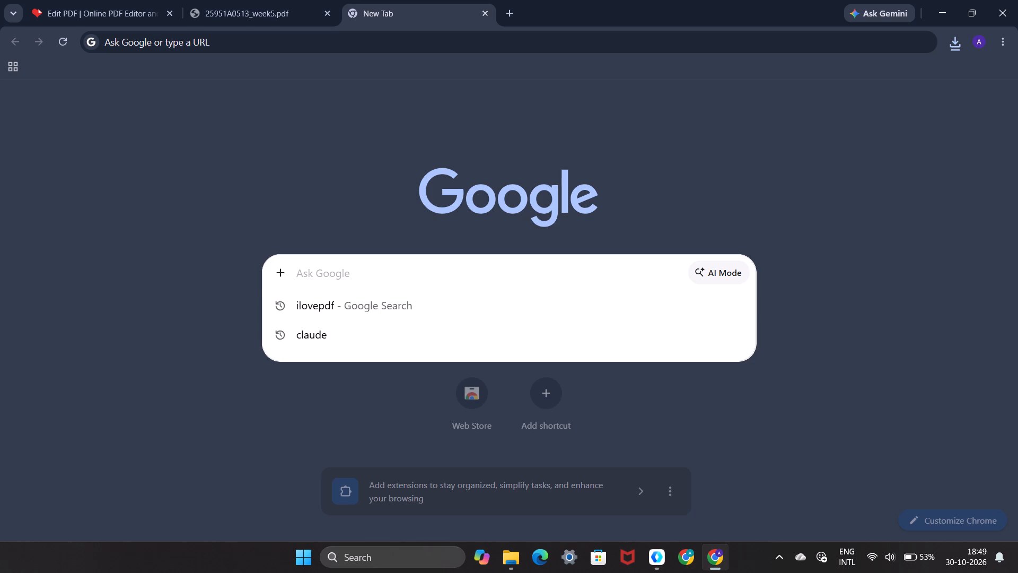
pyautogui.write('samvidha')
pyautogui.write('iare')
pyautogui.press('Return')
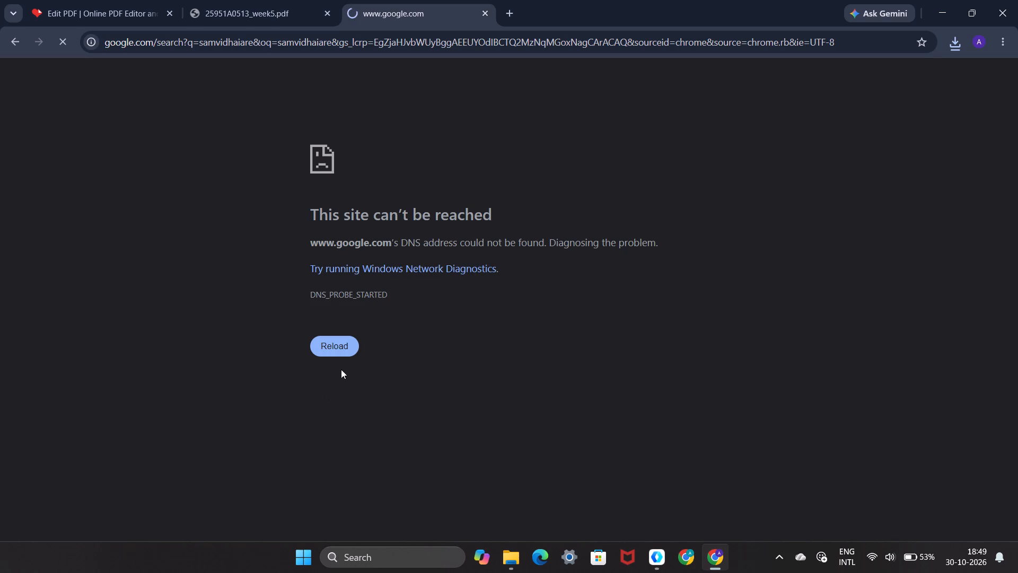
pyautogui.click(340, 351)
# Return to the downloaded week5 PDF and re-examine page 1 from the laboratory work book header to the signatures.
pyautogui.click(284, 0)
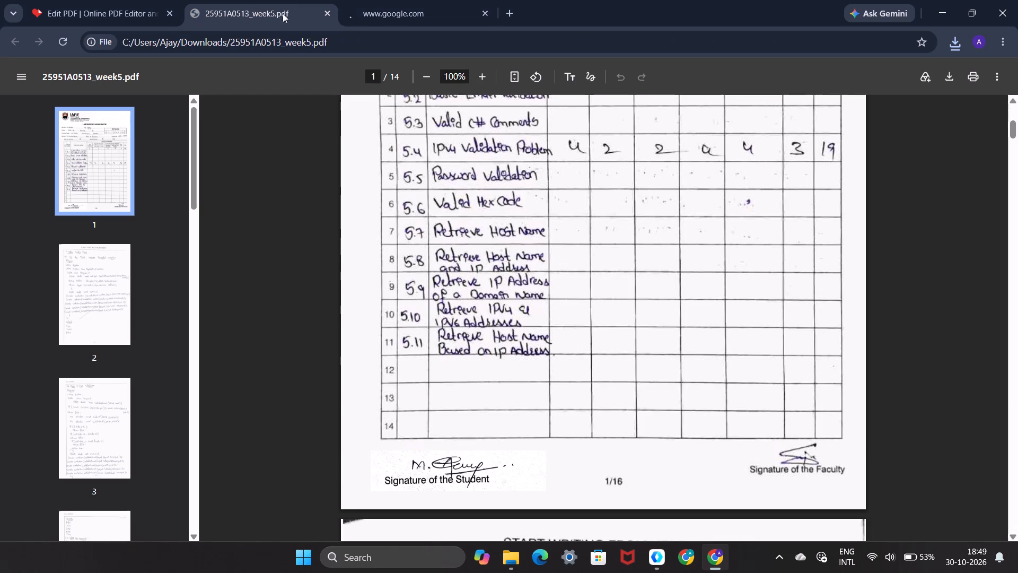
pyautogui.scroll(4, 534, 307)
pyautogui.scroll(-5, 536, 306)
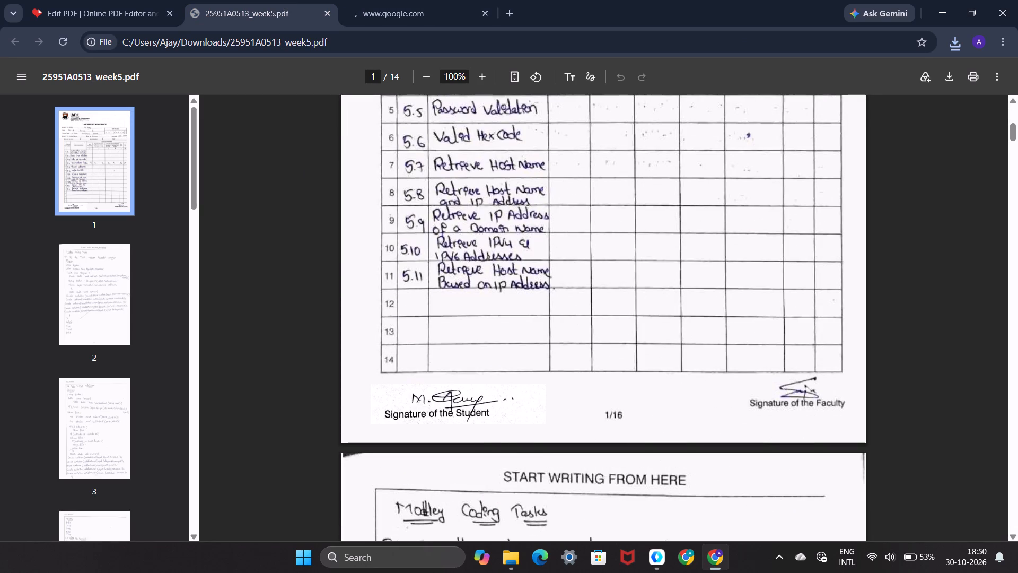
pyautogui.scroll(-2, 536, 307)
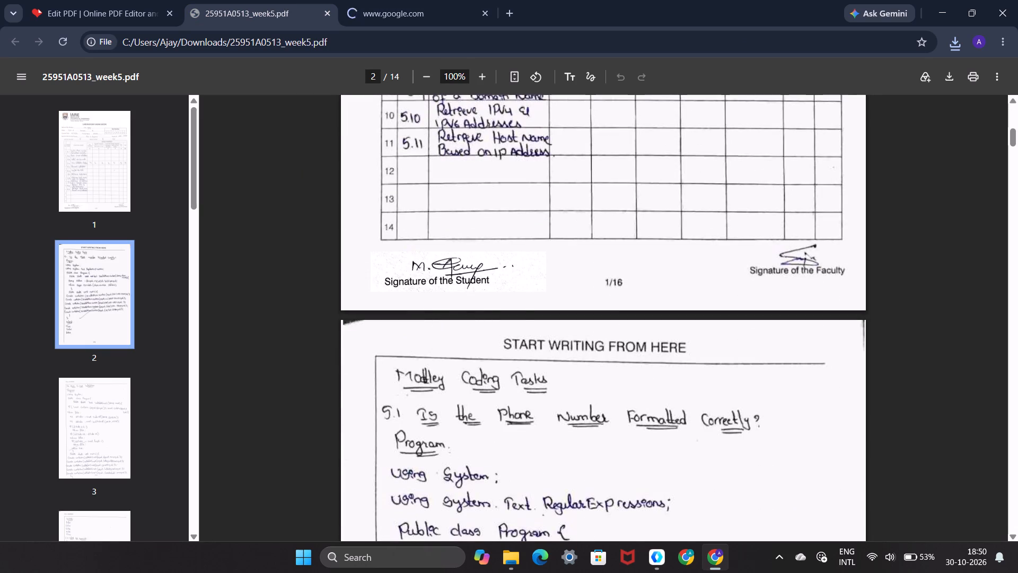
pyautogui.click(444, 281)
pyautogui.scroll(3, 442, 281)
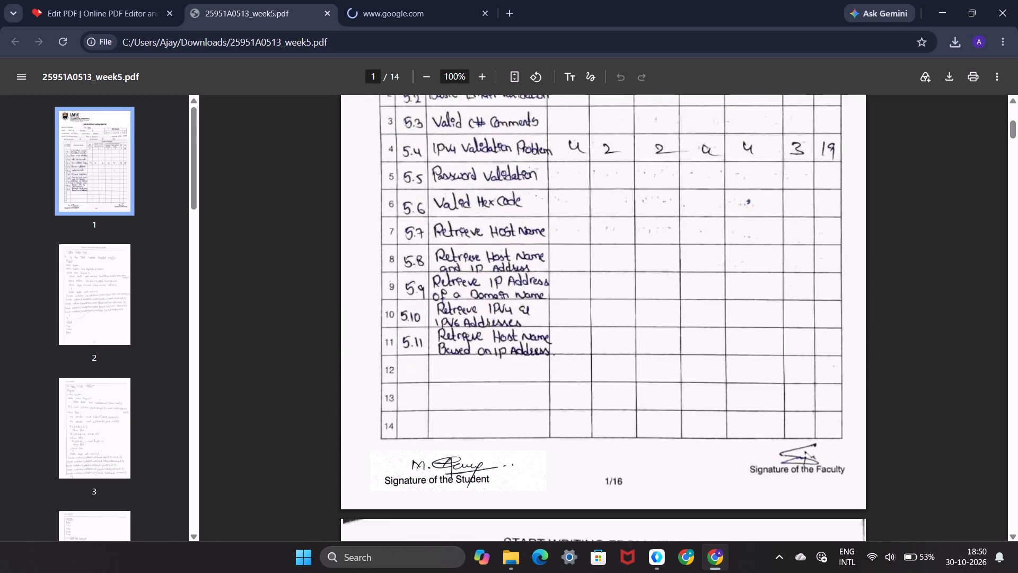
pyautogui.scroll(13, 440, 281)
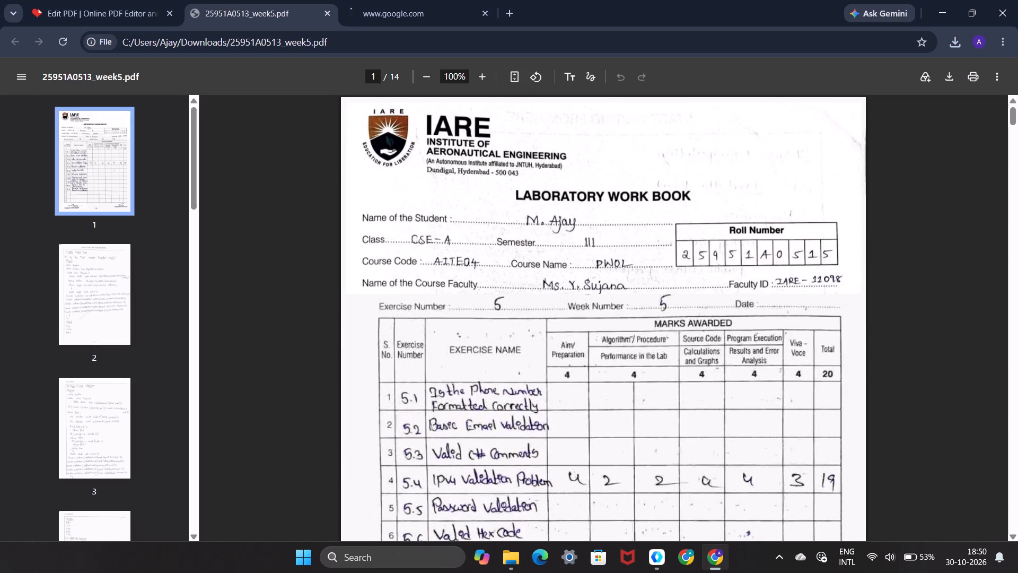
pyautogui.scroll(-6, 460, 262)
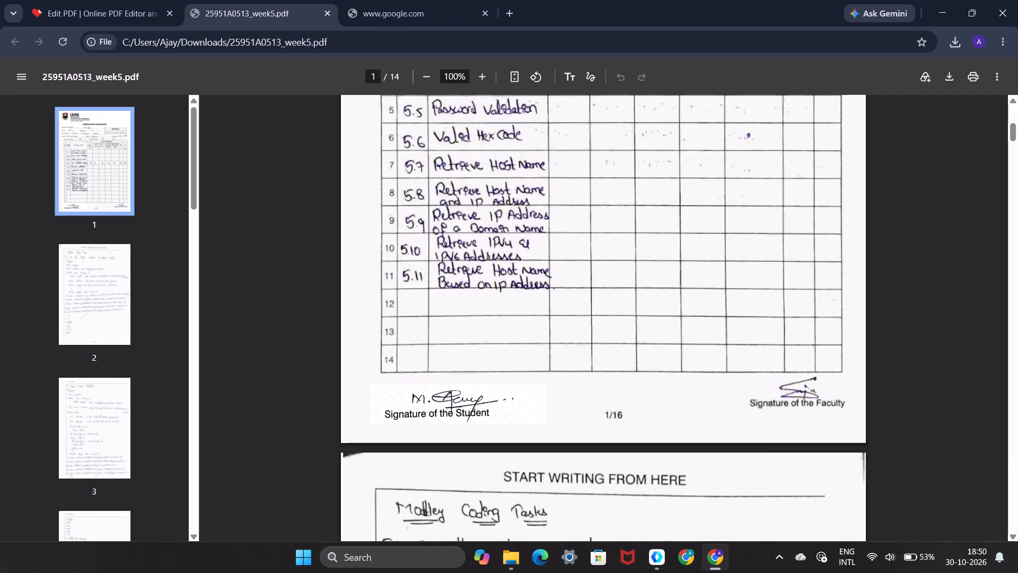
pyautogui.scroll(9, 532, 289)
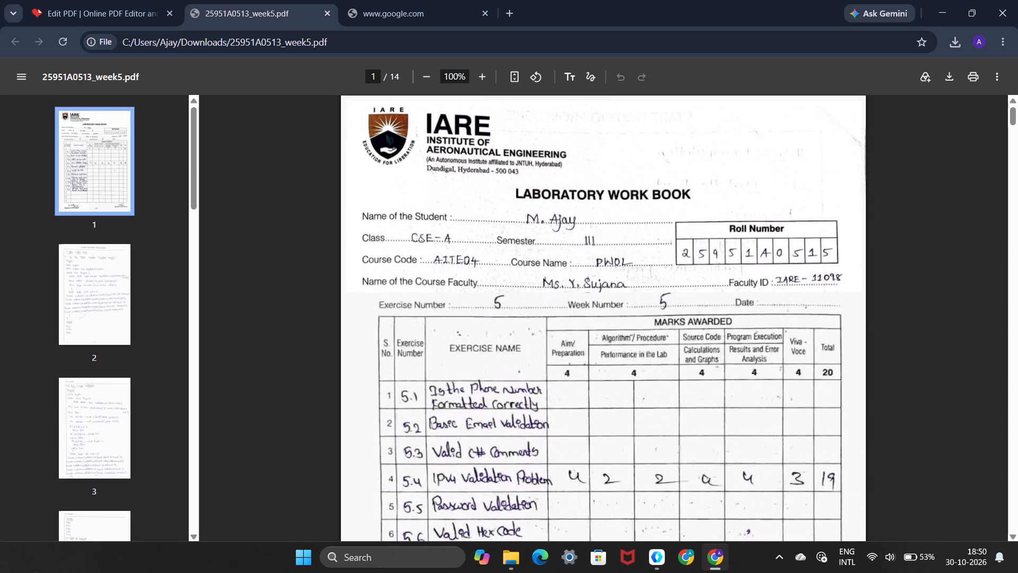
# Examine page 1 of the downloaded week5 PDF from the marks table down to the signatures.
pyautogui.scroll(-1, 531, 288)
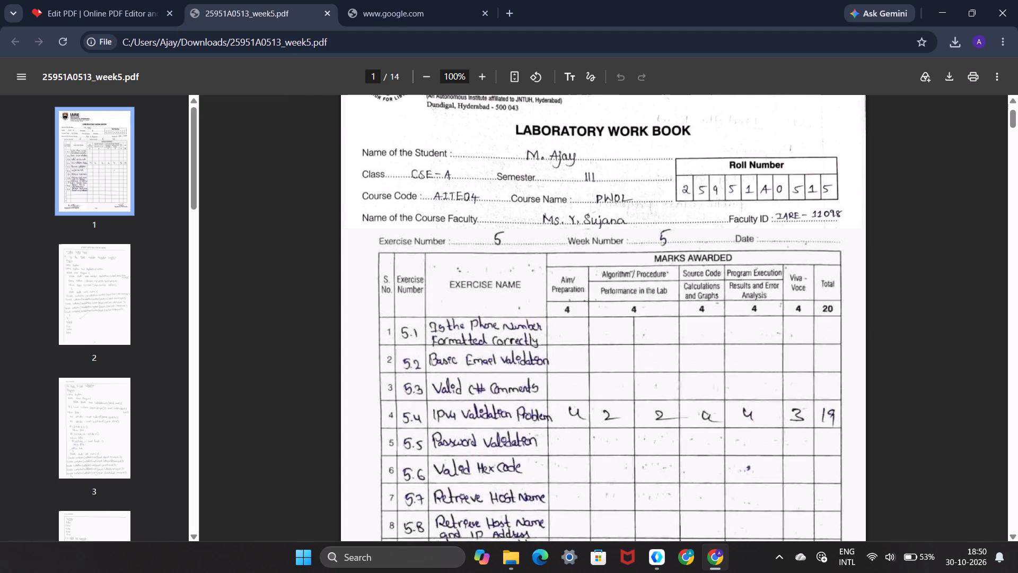
pyautogui.scroll(-5, 531, 288)
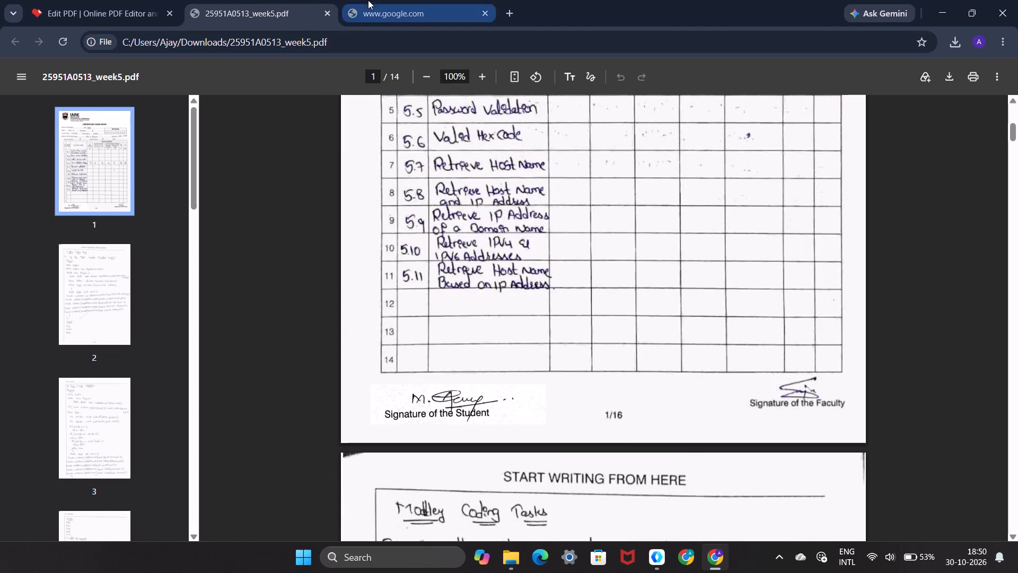
# Return to the week5 PDF in the iLovePDF editor, closing the Google tab and the finished-task dialog.
pyautogui.click(78, 8)
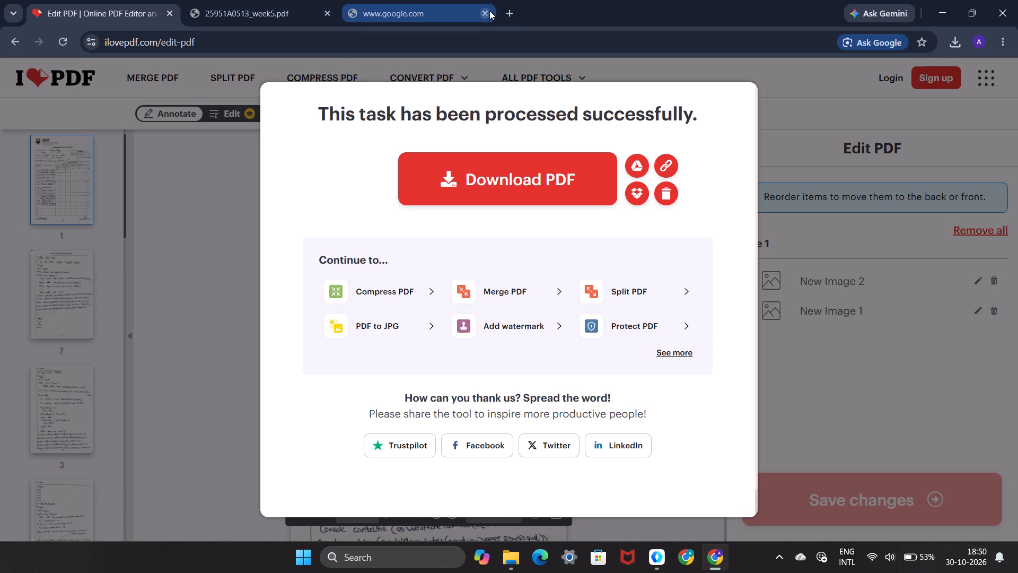
pyautogui.click(481, 11)
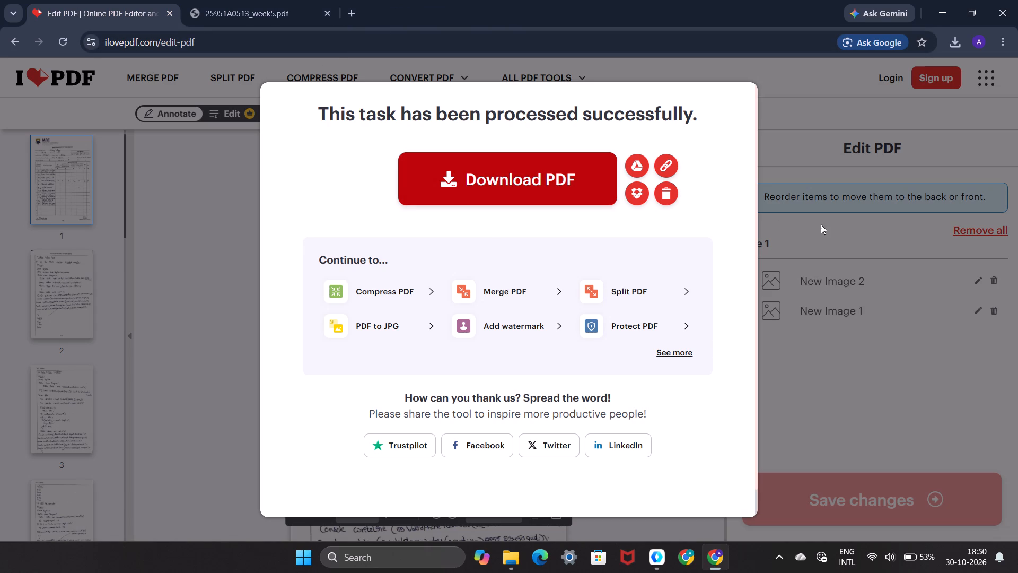
pyautogui.click(821, 224)
# Shrink the header image on page 1 slightly, inset from the page's left edge, and lower it to just above the Exercise Number line.
pyautogui.scroll(4, 514, 319)
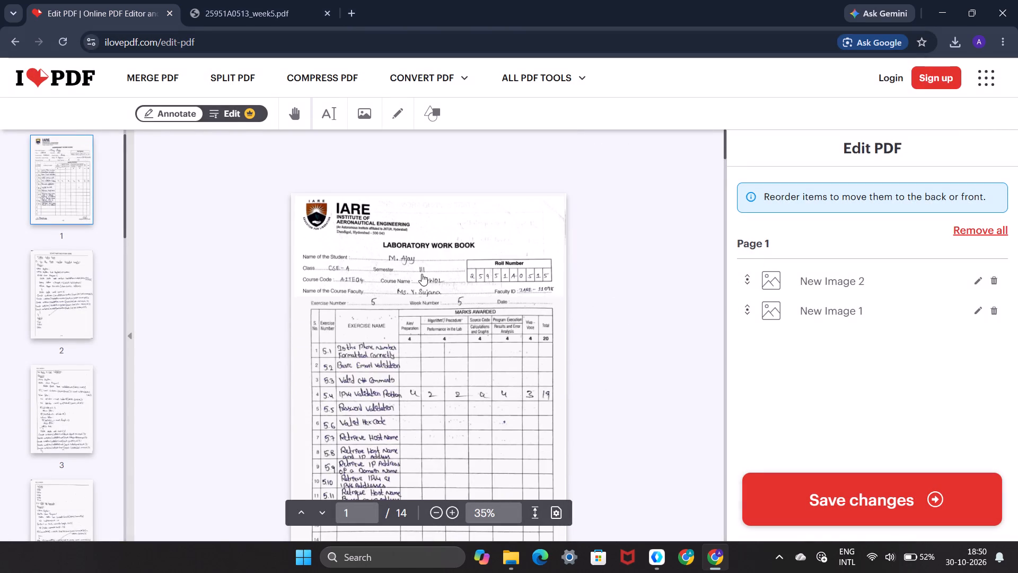
pyautogui.moveTo(420, 272); pyautogui.dragTo(361, 268)
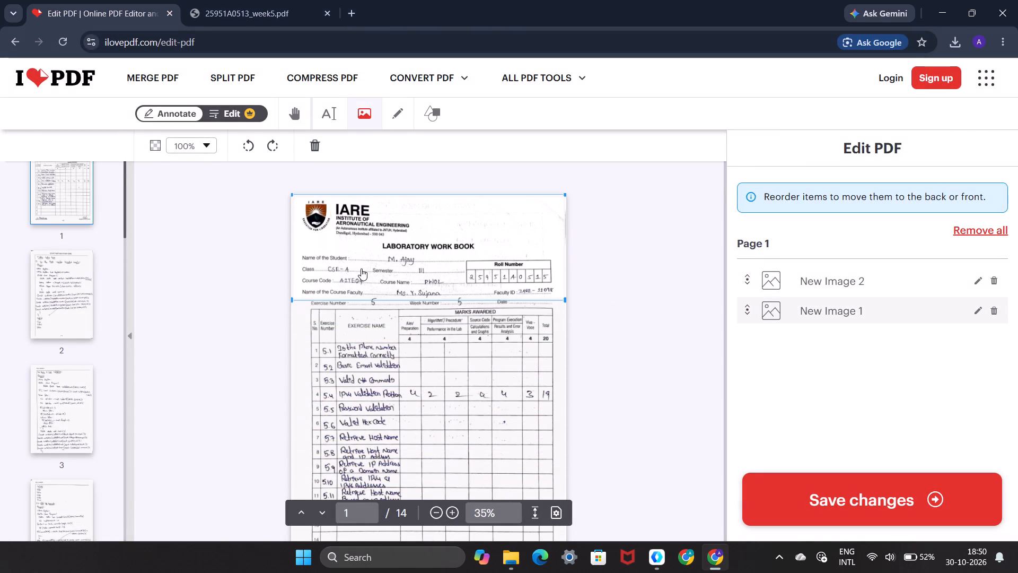
pyautogui.moveTo(361, 268); pyautogui.dragTo(362, 268)
pyautogui.moveTo(292, 299); pyautogui.dragTo(304, 295)
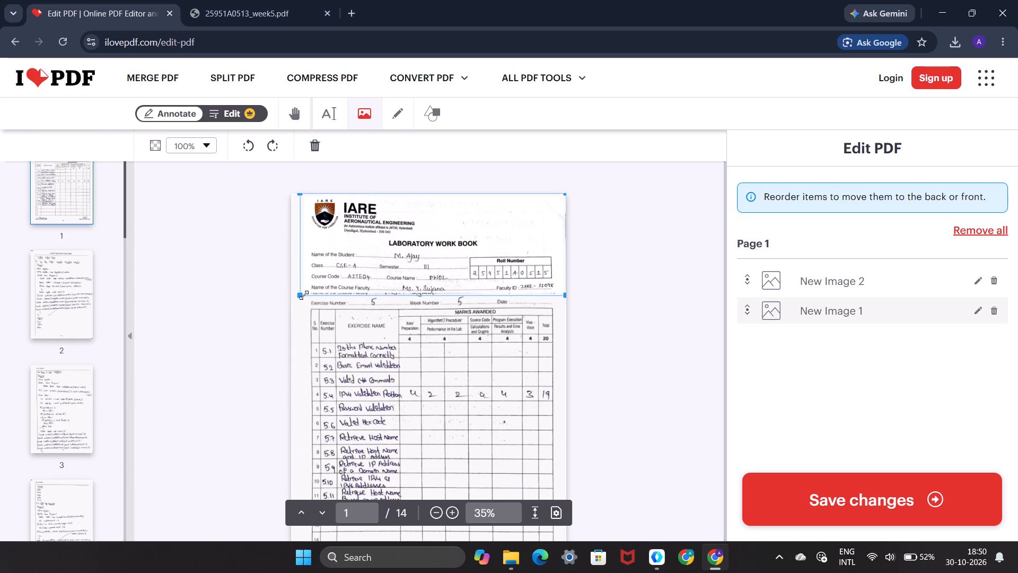
pyautogui.moveTo(304, 295); pyautogui.dragTo(304, 297)
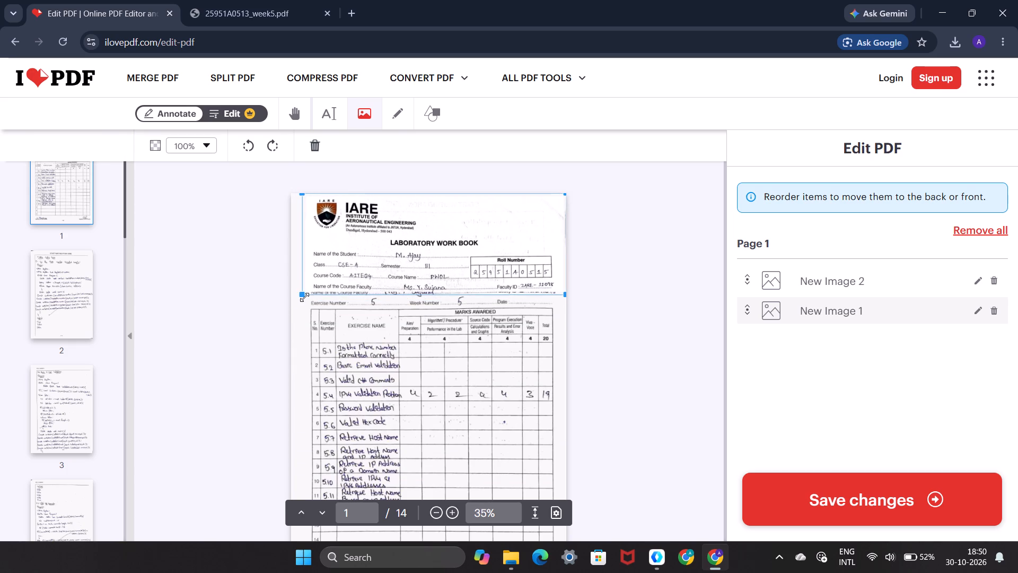
pyautogui.moveTo(304, 297); pyautogui.dragTo(302, 312)
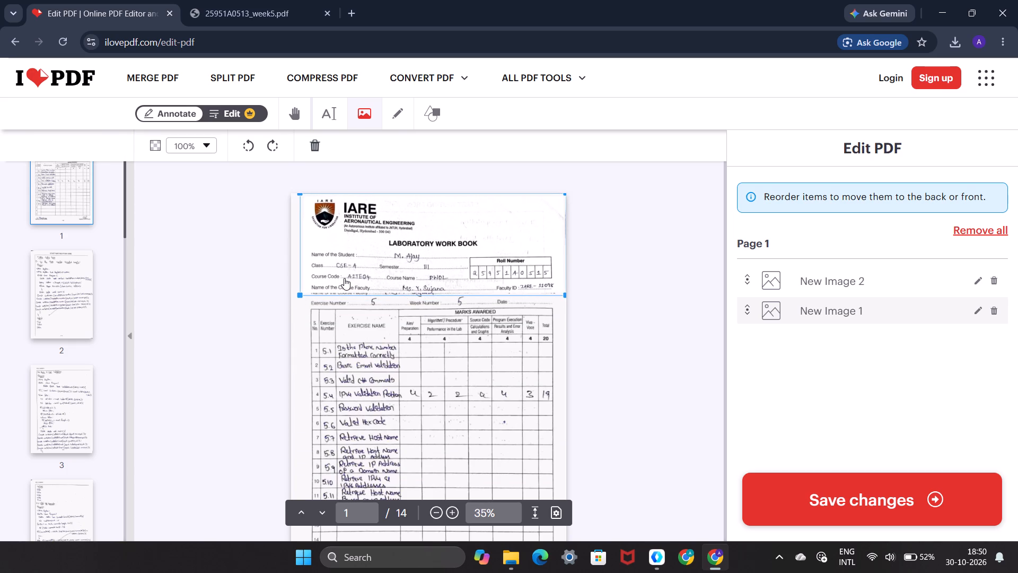
pyautogui.moveTo(344, 278); pyautogui.dragTo(345, 283)
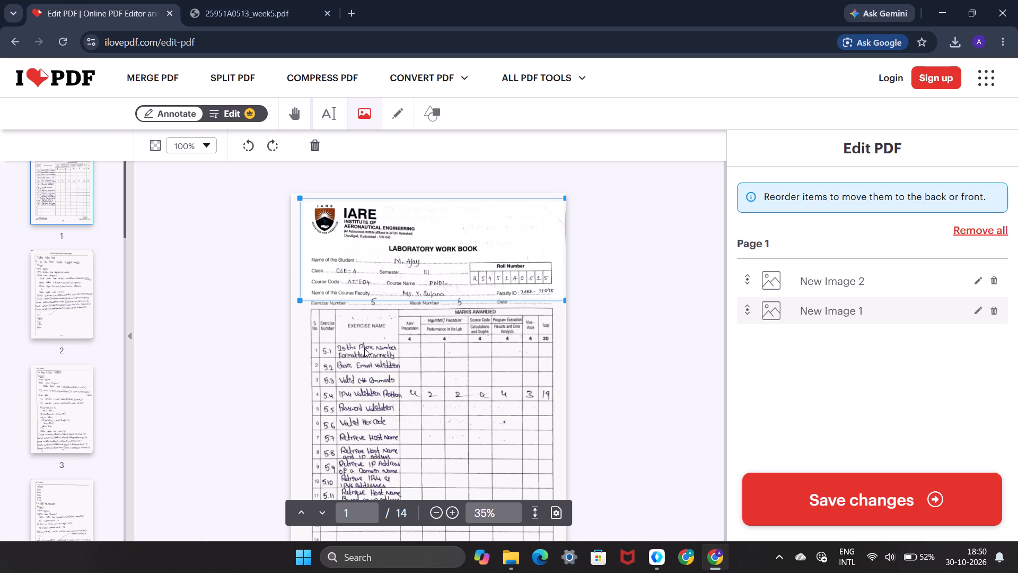
pyautogui.click(364, 348)
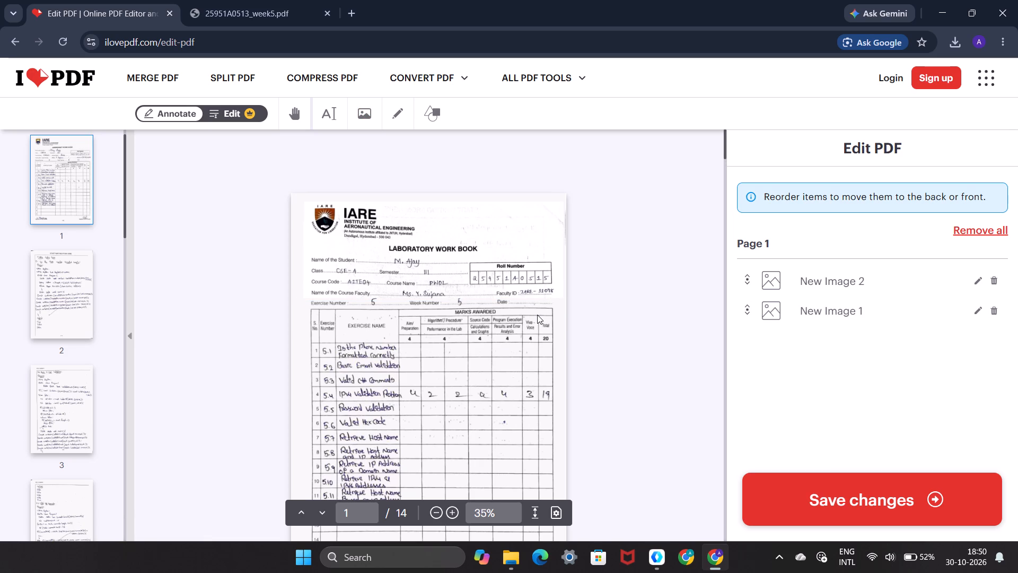
pyautogui.click(434, 262)
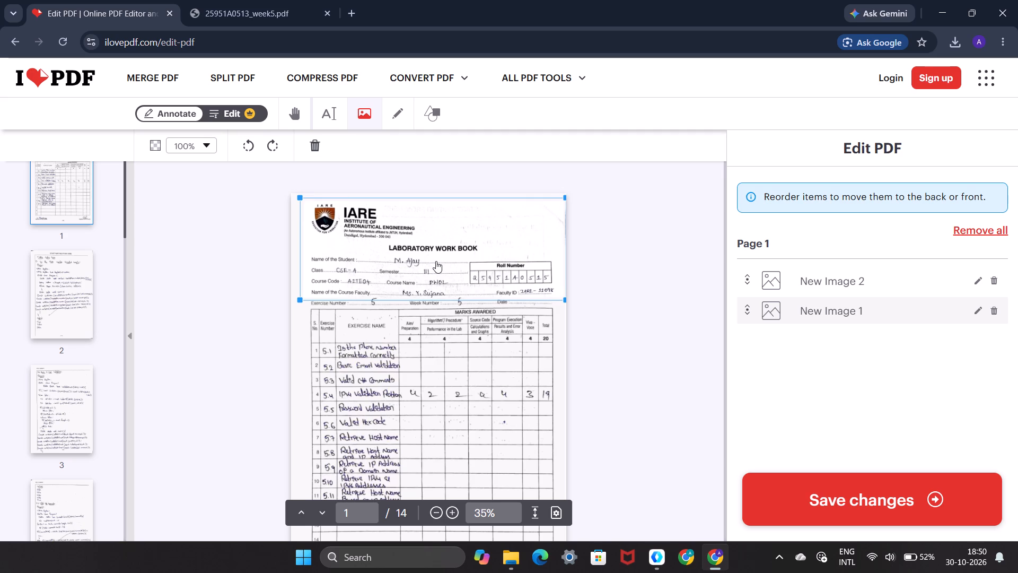
pyautogui.click(446, 360)
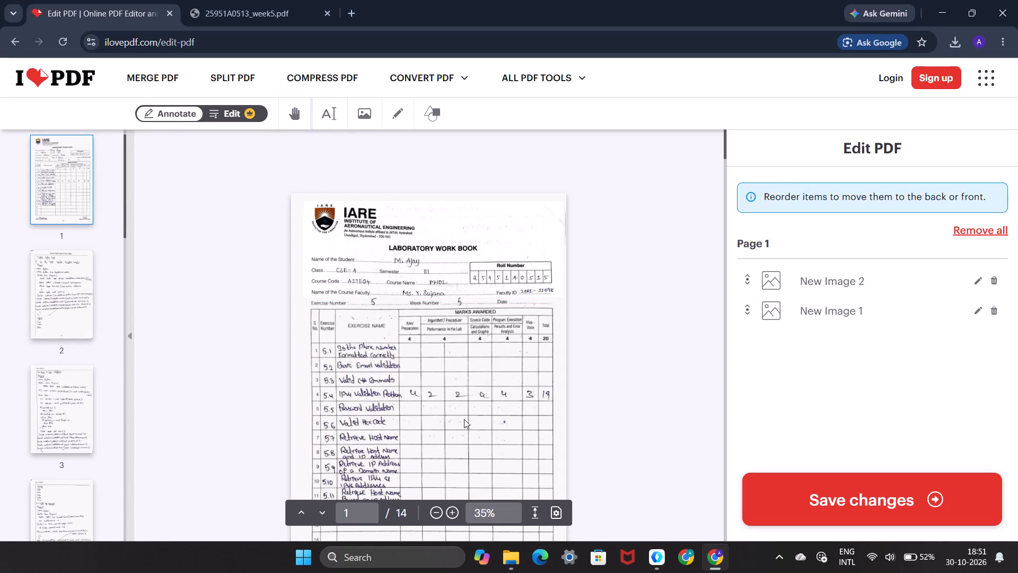
# Shrink the student signature image on page 1 and reposition it just below the table's left end, level with the faculty signature.
pyautogui.scroll(-4, 462, 415)
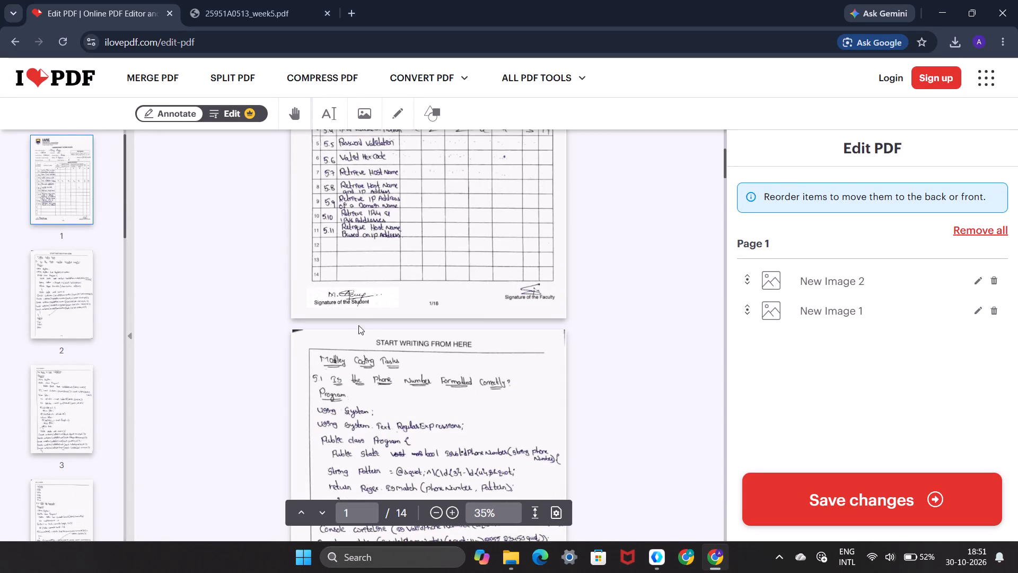
pyautogui.click(354, 306)
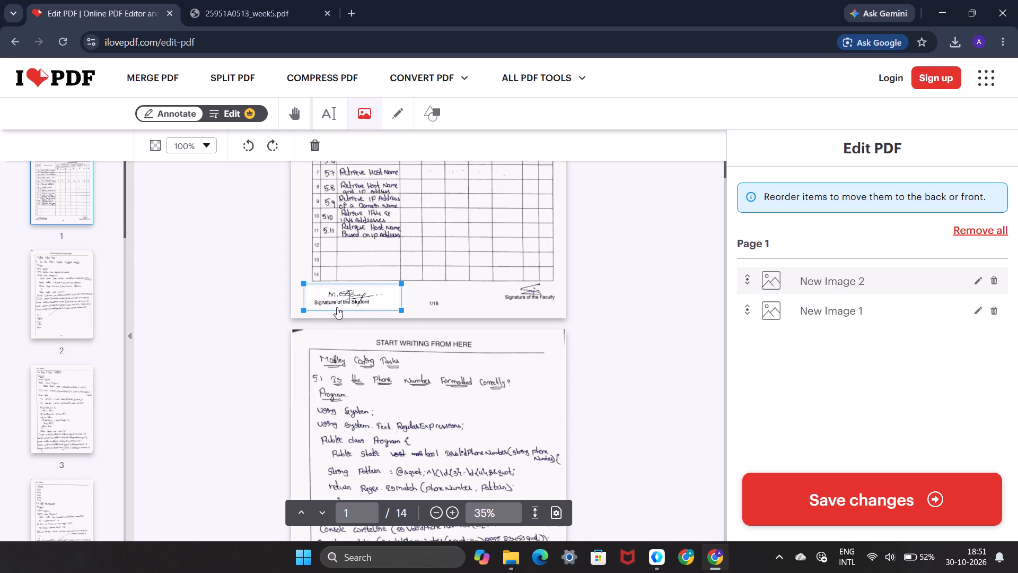
pyautogui.rightClick(368, 297)
pyautogui.click(434, 508)
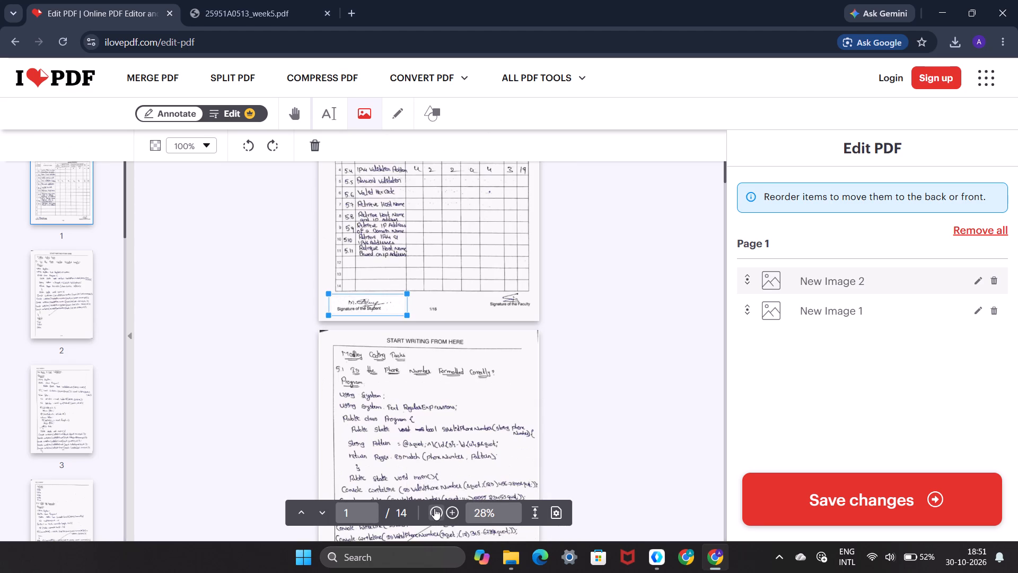
pyautogui.click(454, 511)
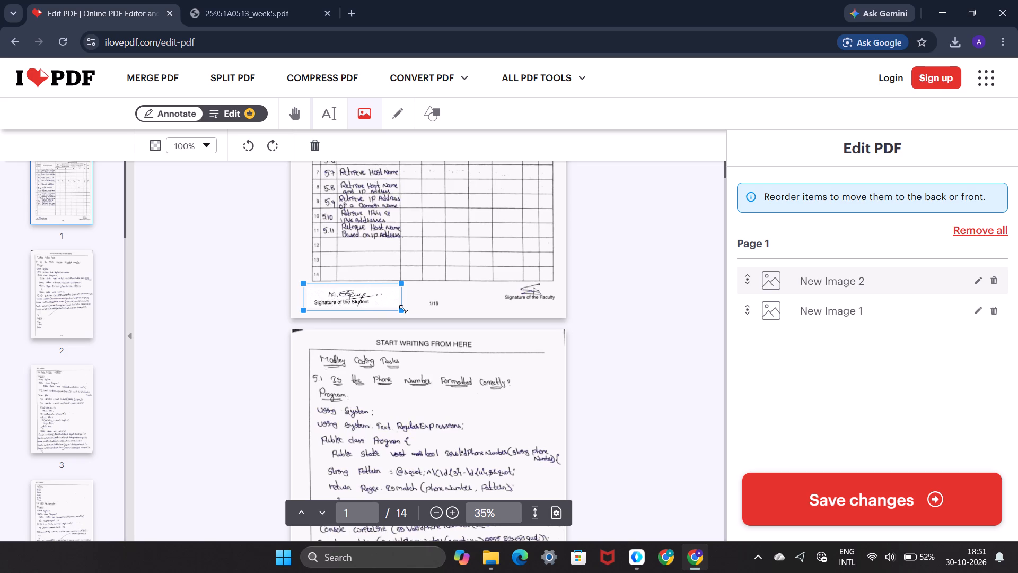
pyautogui.moveTo(401, 309); pyautogui.dragTo(393, 306)
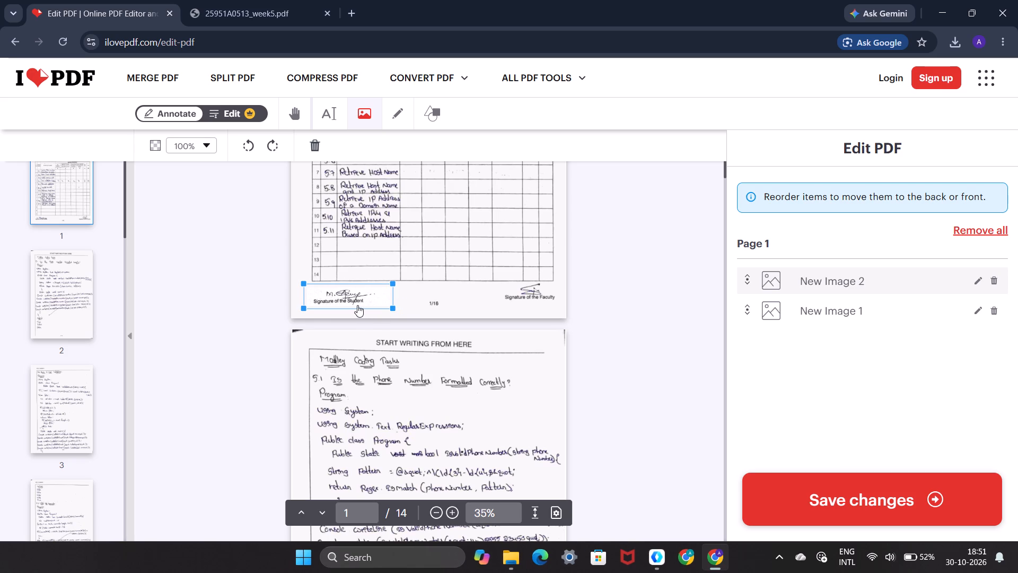
pyautogui.moveTo(357, 304); pyautogui.dragTo(359, 300)
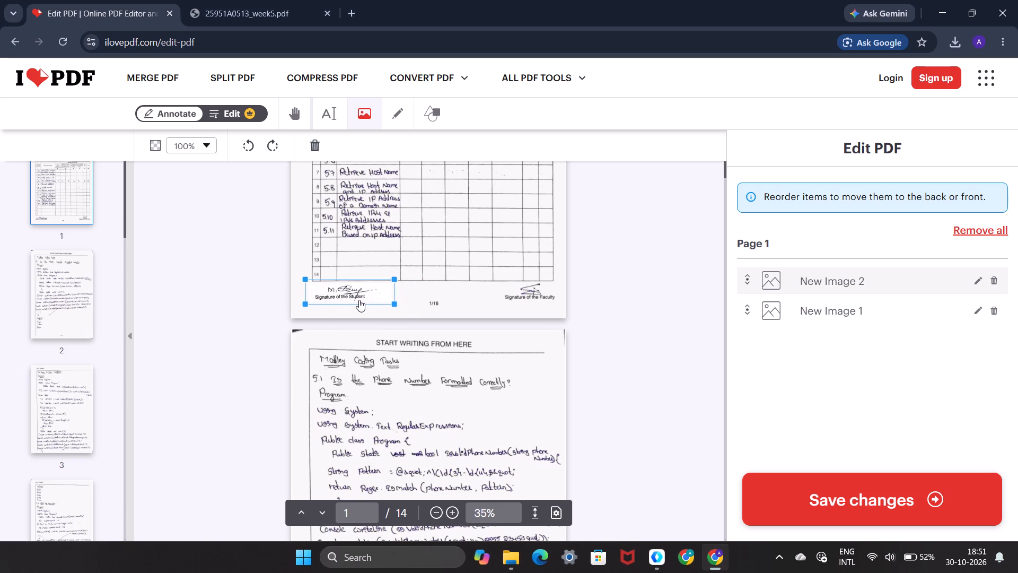
pyautogui.moveTo(359, 300); pyautogui.dragTo(355, 298)
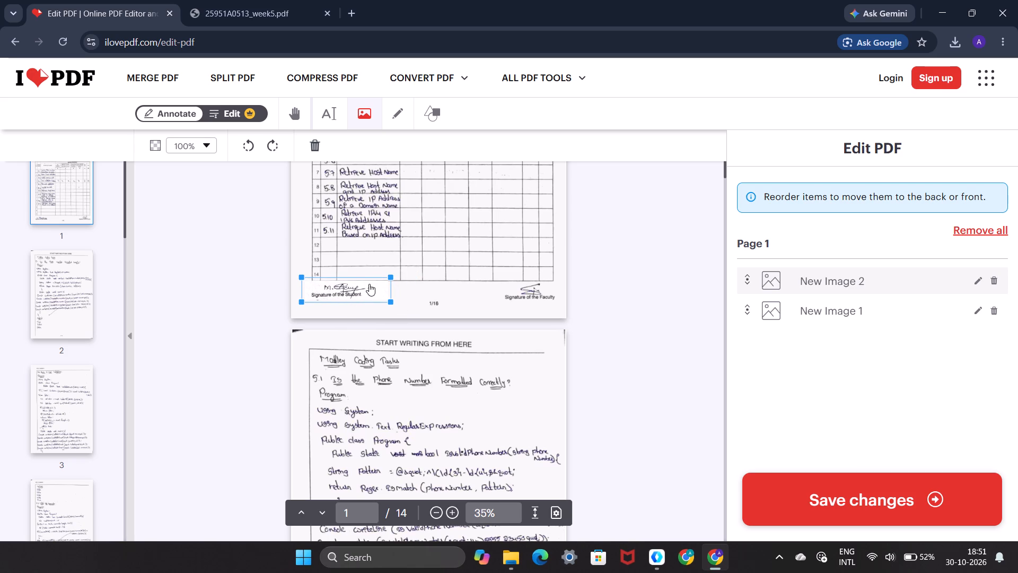
pyautogui.moveTo(361, 296); pyautogui.dragTo(363, 300)
pyautogui.click(390, 305)
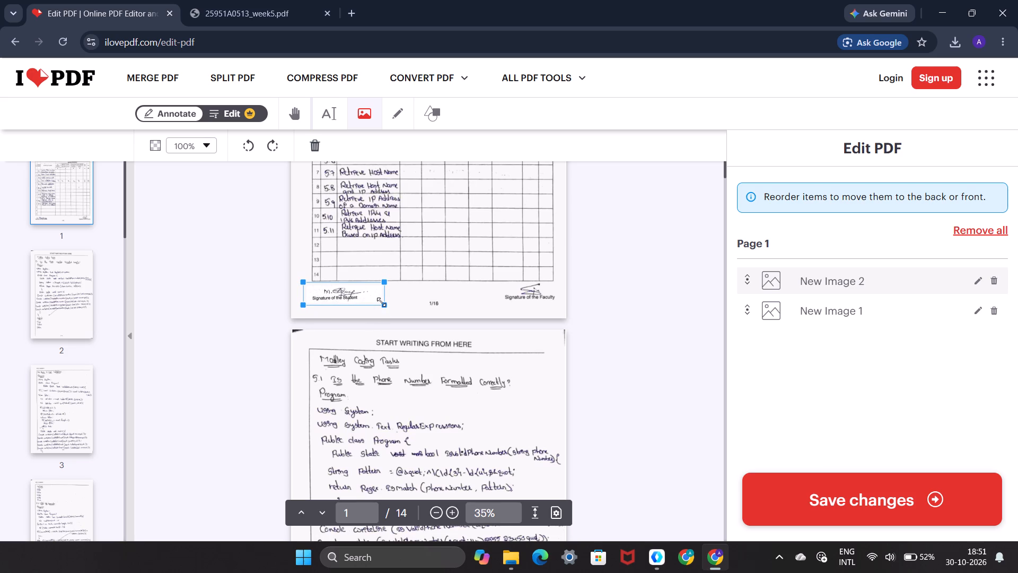
pyautogui.click(368, 297)
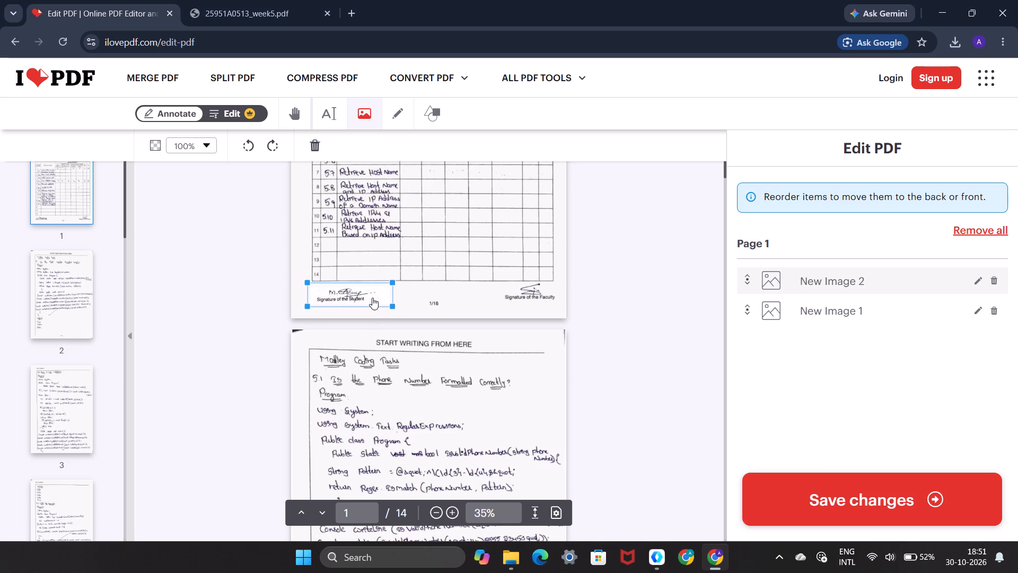
pyautogui.click(375, 323)
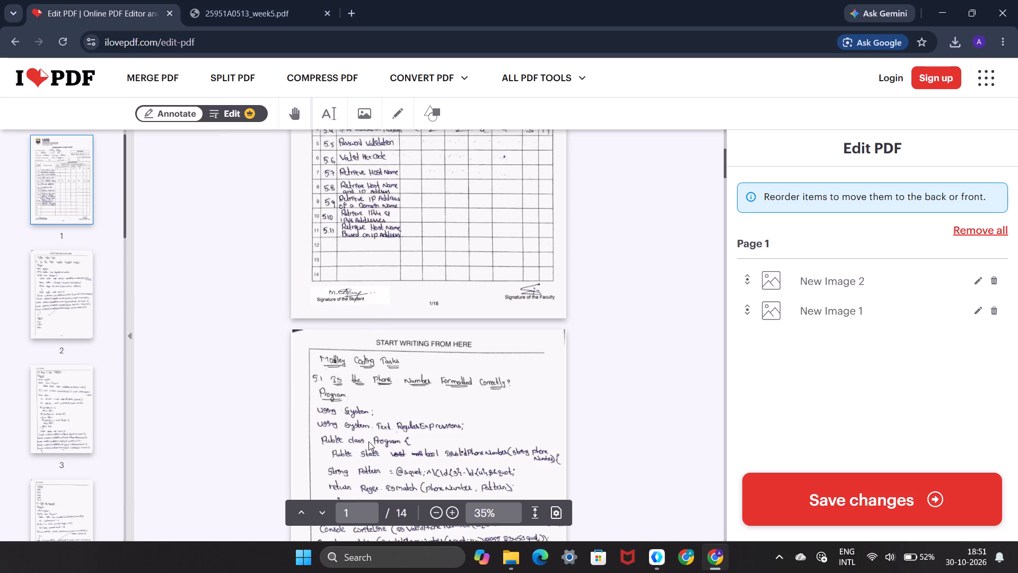
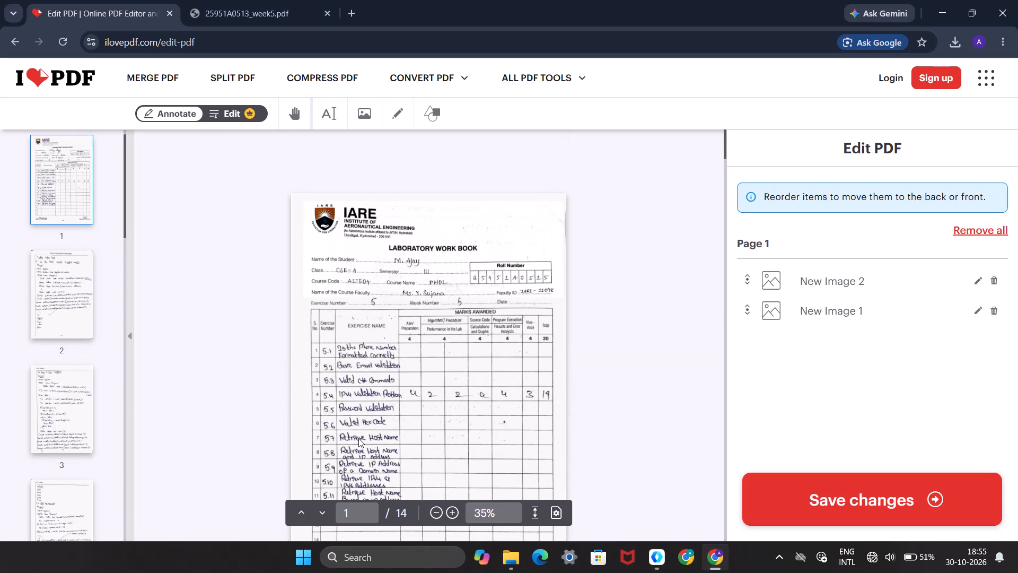
# Check the overlaid images on page 1 and the following page of the week5 PDF, and save the changes.
pyautogui.scroll(-6, 358, 438)
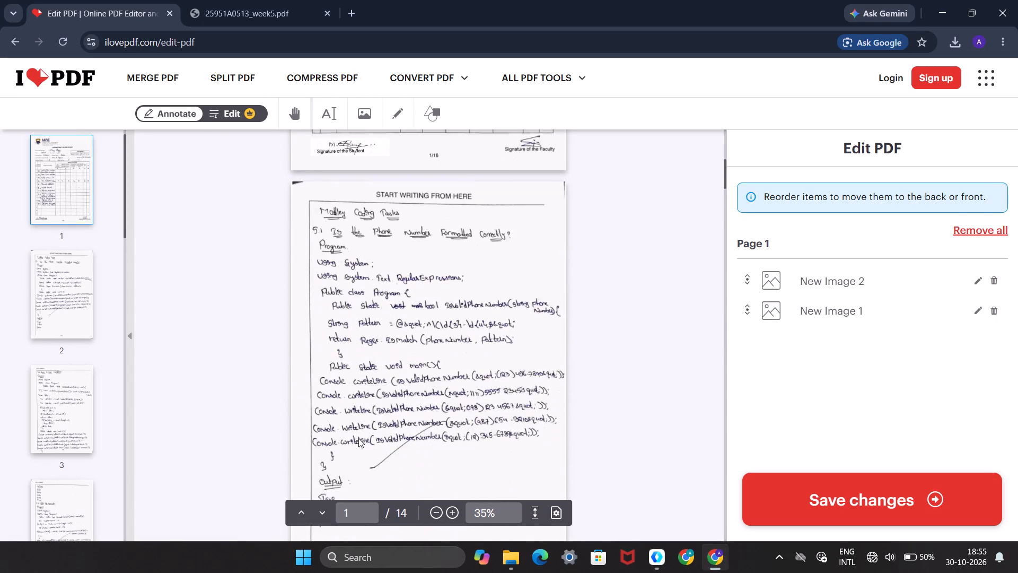
pyautogui.scroll(-5, 358, 438)
pyautogui.hscroll(2, 358, 438)
pyautogui.scroll(16, 358, 438)
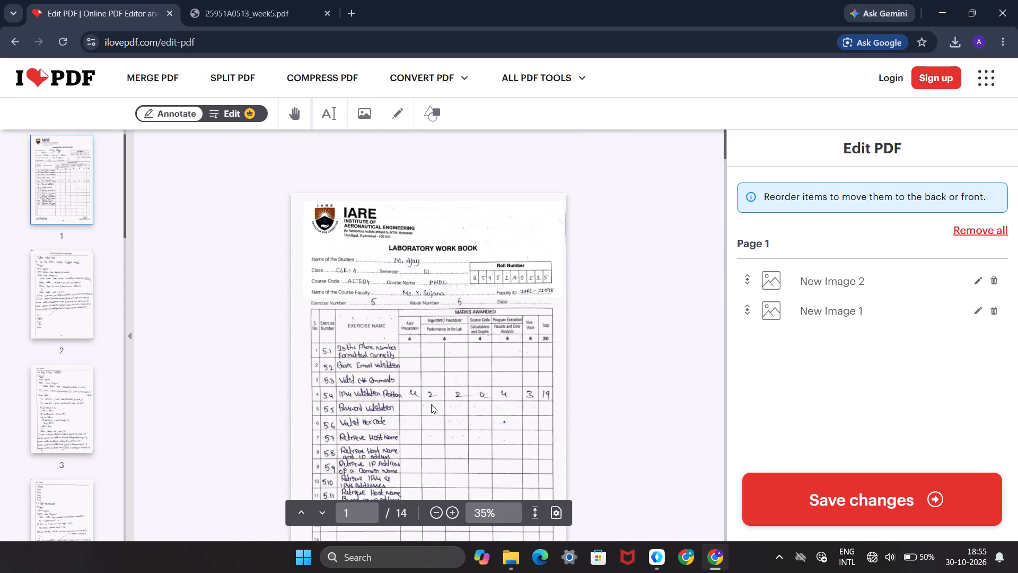
pyautogui.click(817, 486)
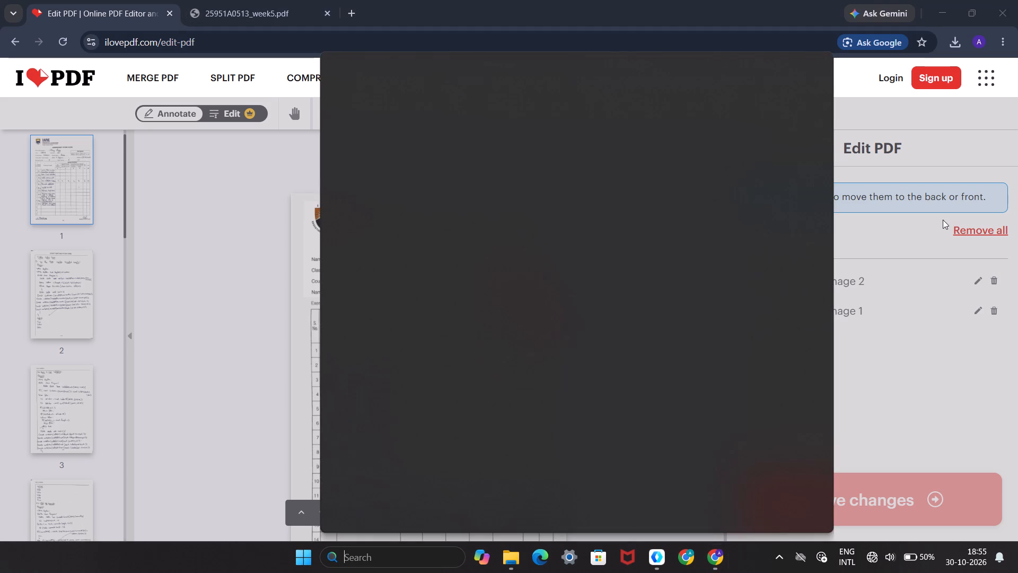
pyautogui.click(943, 220)
# Clear the desktop by minimizing the browser, closing O+ Connect and minimizing the Downloads window.
pyautogui.click(928, 8)
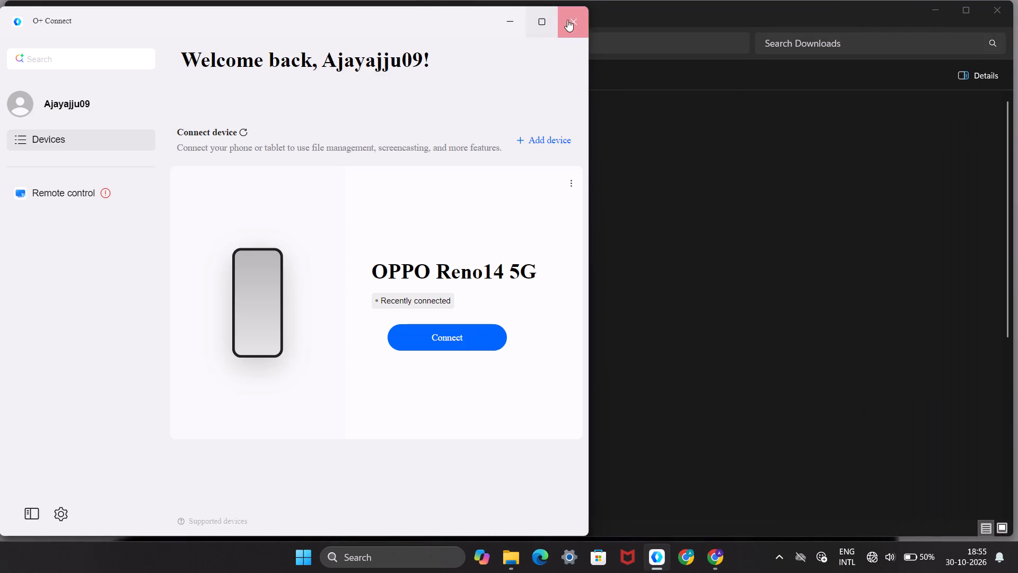
pyautogui.click(569, 20)
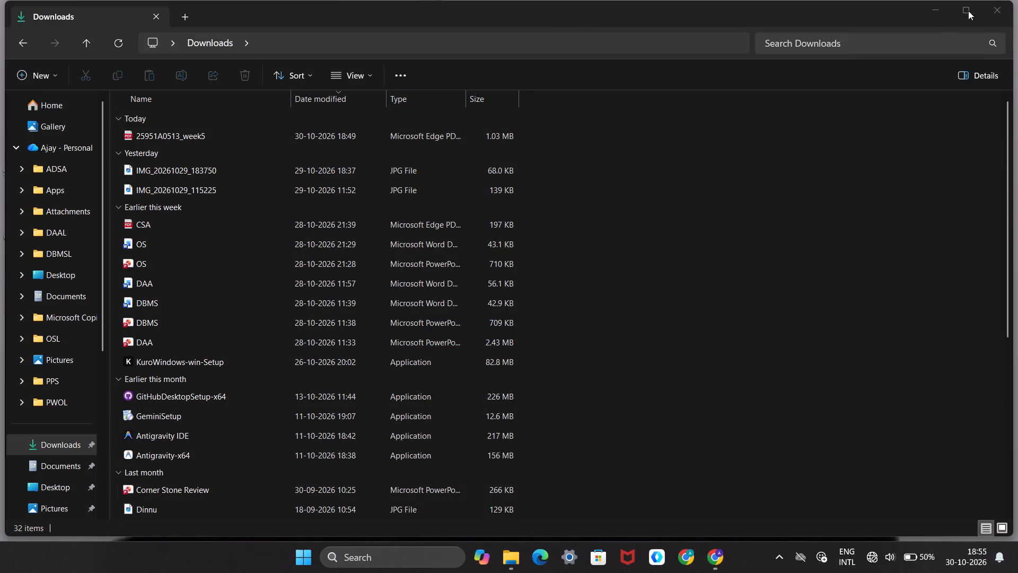
pyautogui.click(943, 9)
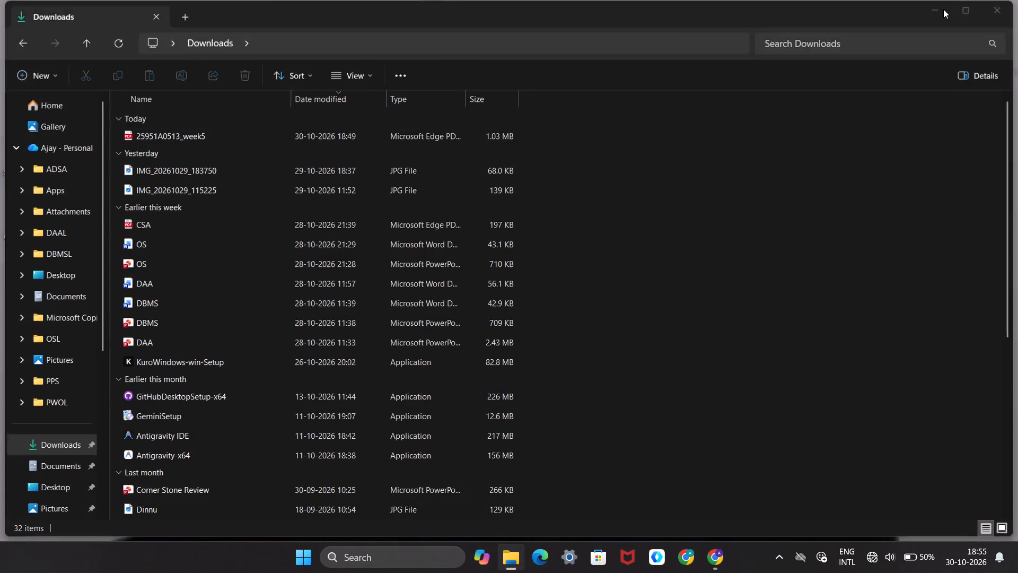
# Refresh the Windows desktop.
pyautogui.rightClick(669, 222)
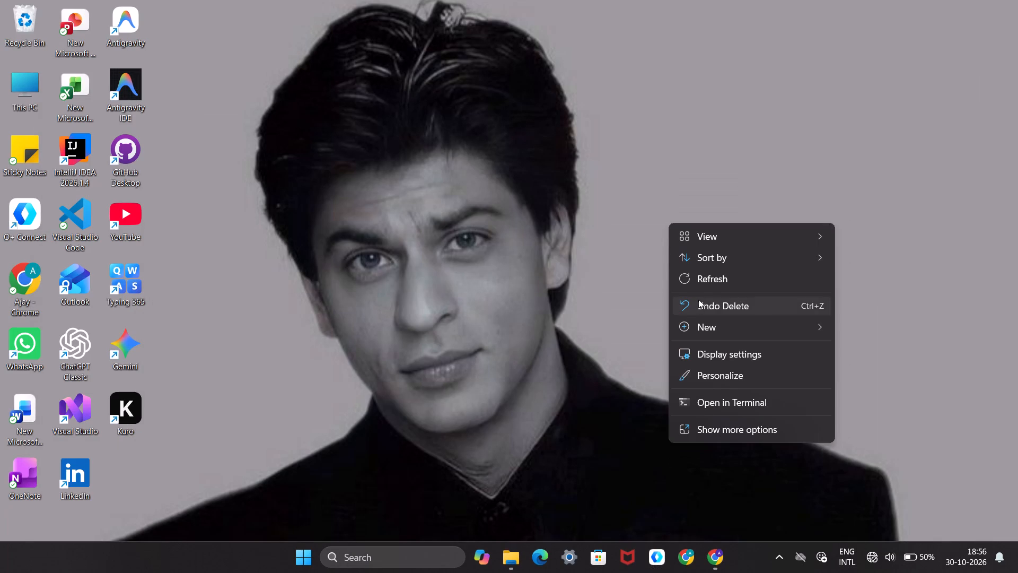
pyautogui.click(706, 287)
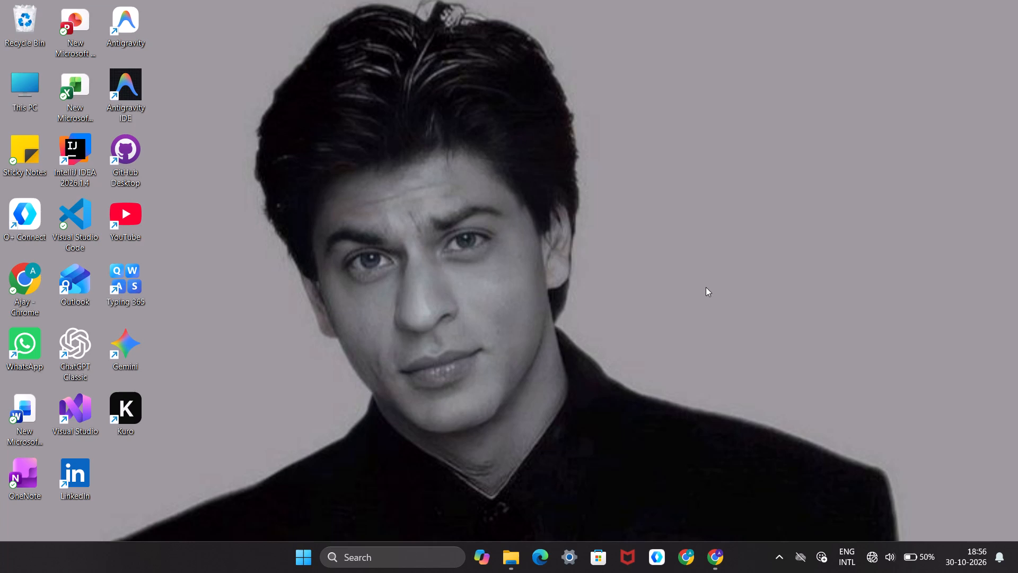
# Shut down the computer.
pyautogui.hotkey('alt', 'F4')
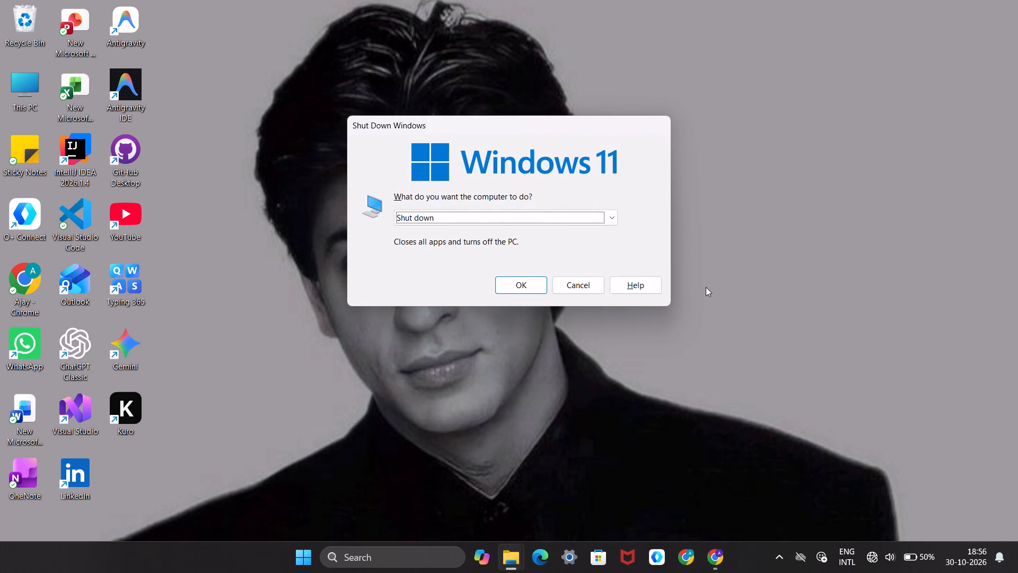
pyautogui.press('Return')
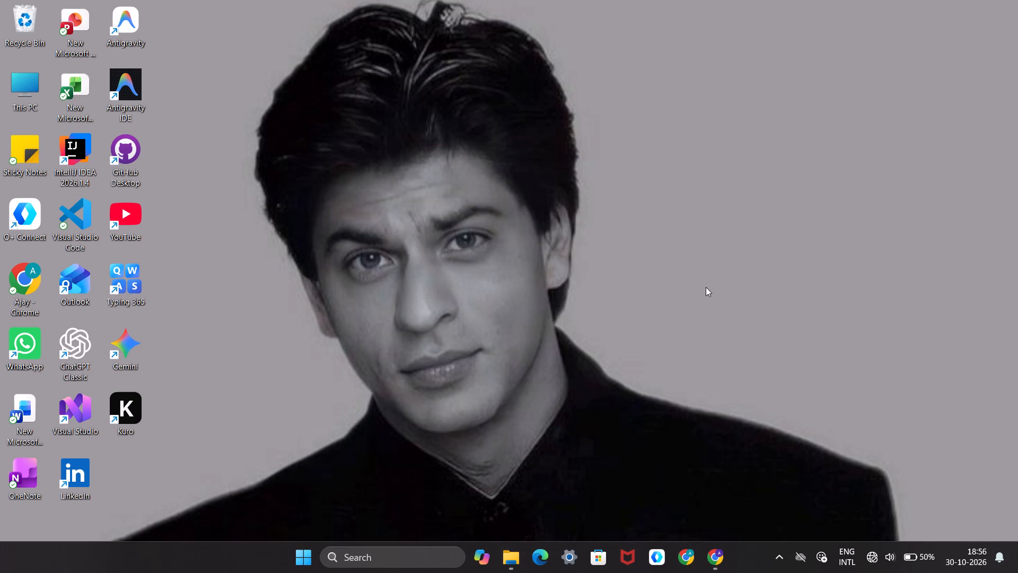